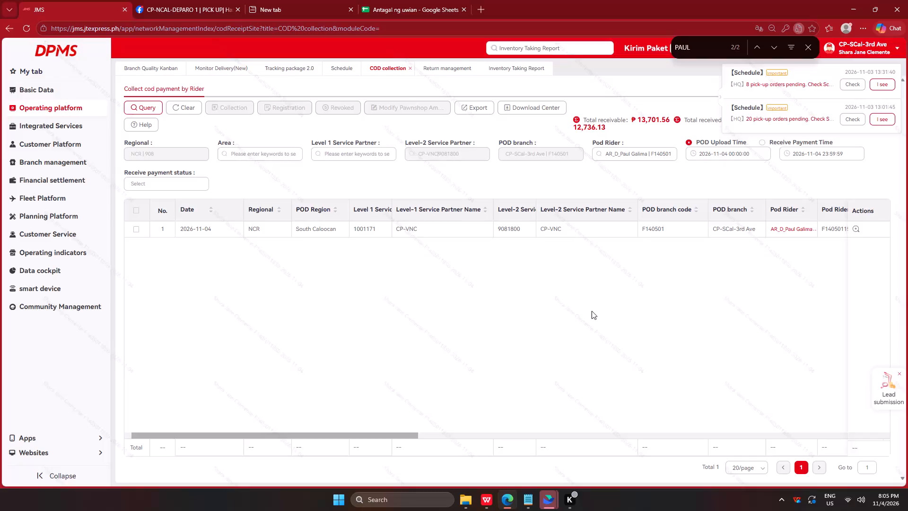
Look up the waybills in B446:B453 of the CHECKING sheet in JMS Tracking package 2.0, and return to the workbook.
{"action": "key", "text": "alt+Tab"}
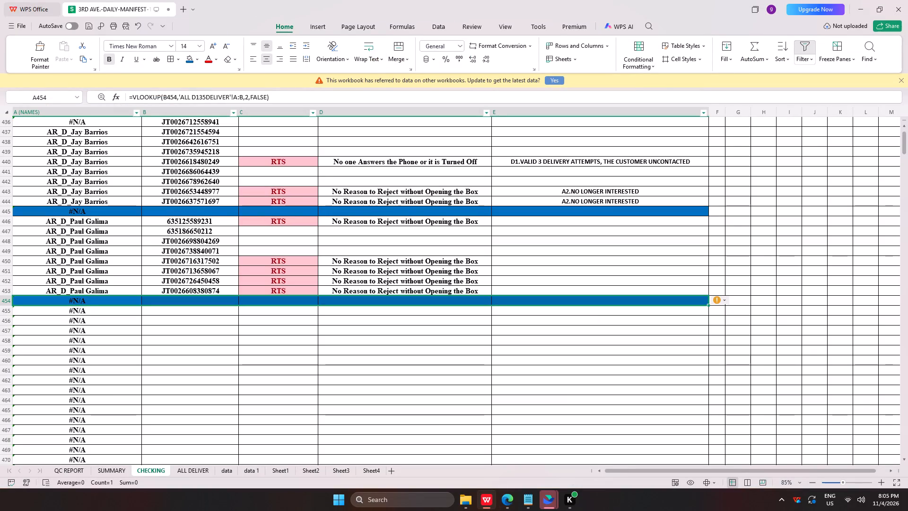
{"action": "left_click", "coordinate": [201, 227]}
{"action": "left_click_drag", "start_coordinate": [206, 220], "coordinate": [213, 290]}
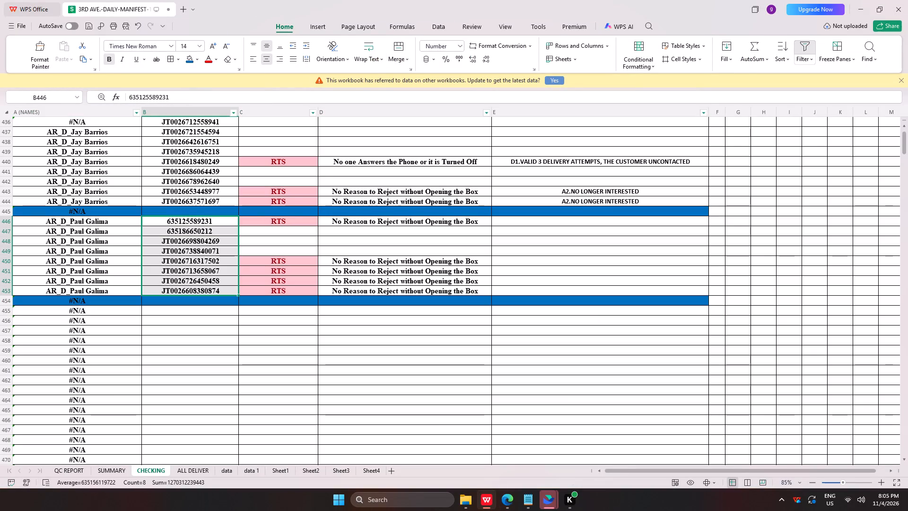
{"action": "key", "text": "ctrl+c"}
{"action": "key", "text": "alt+Tab"}
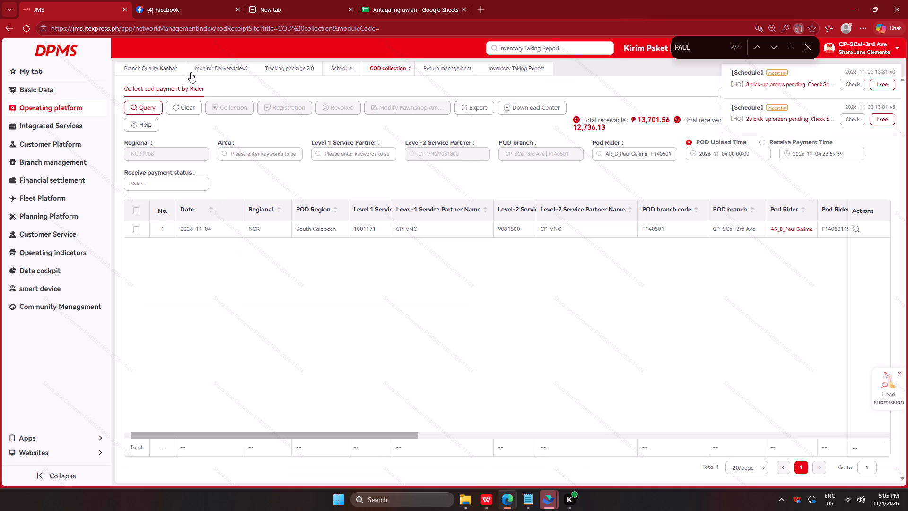
{"action": "left_click", "coordinate": [268, 65]}
{"action": "left_click", "coordinate": [199, 108]}
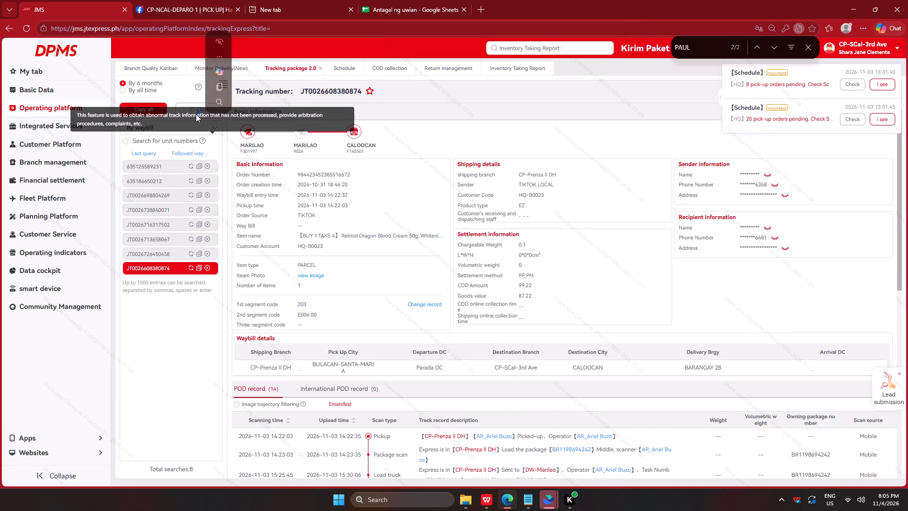
{"action": "left_click", "coordinate": [192, 108]}
{"action": "left_click", "coordinate": [175, 288]}
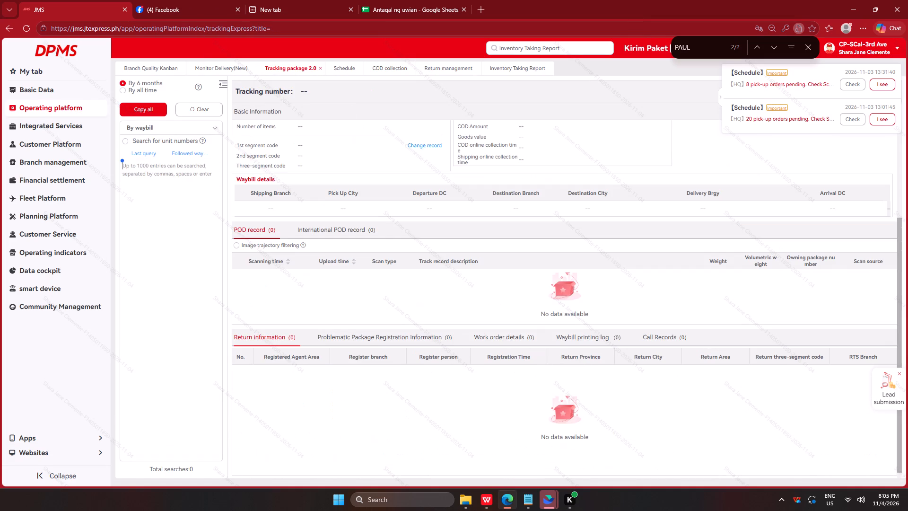
{"action": "key", "text": "ctrl+v"}
{"action": "scroll", "coordinate": [506, 315], "scroll_direction": "down", "scroll_amount": 7}
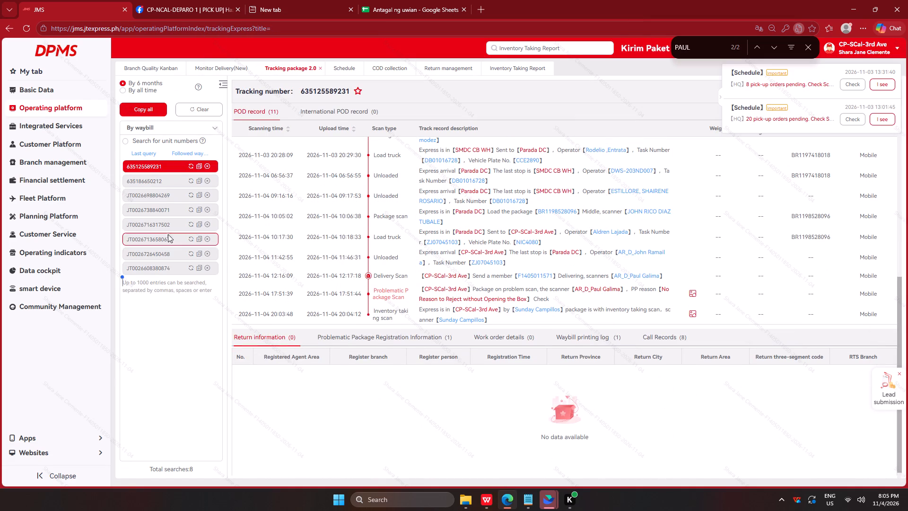
{"action": "left_click", "coordinate": [156, 179]}
{"action": "left_click", "coordinate": [146, 195]}
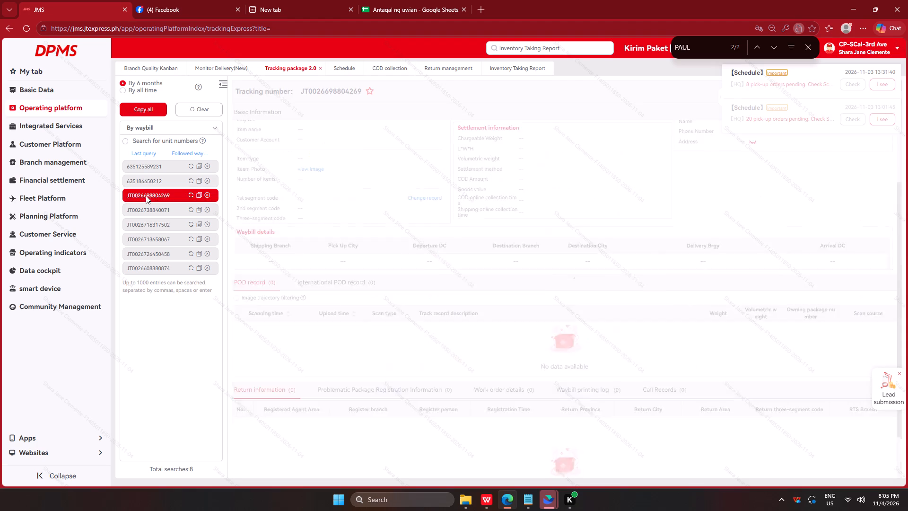
{"action": "left_click", "coordinate": [143, 214]}
{"action": "key", "text": "alt+Tab"}
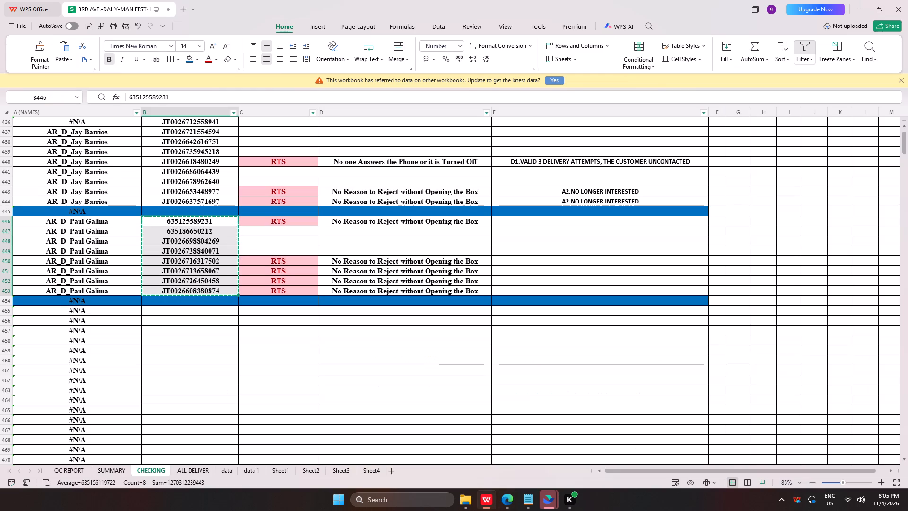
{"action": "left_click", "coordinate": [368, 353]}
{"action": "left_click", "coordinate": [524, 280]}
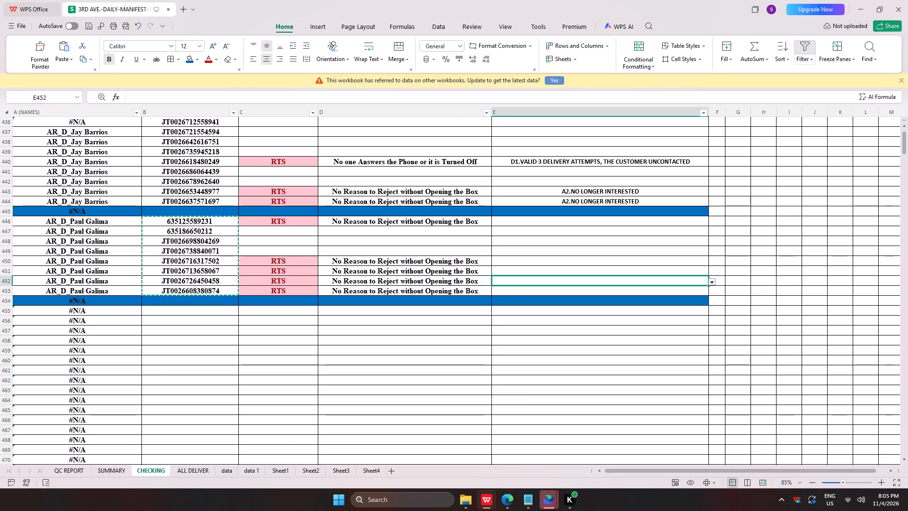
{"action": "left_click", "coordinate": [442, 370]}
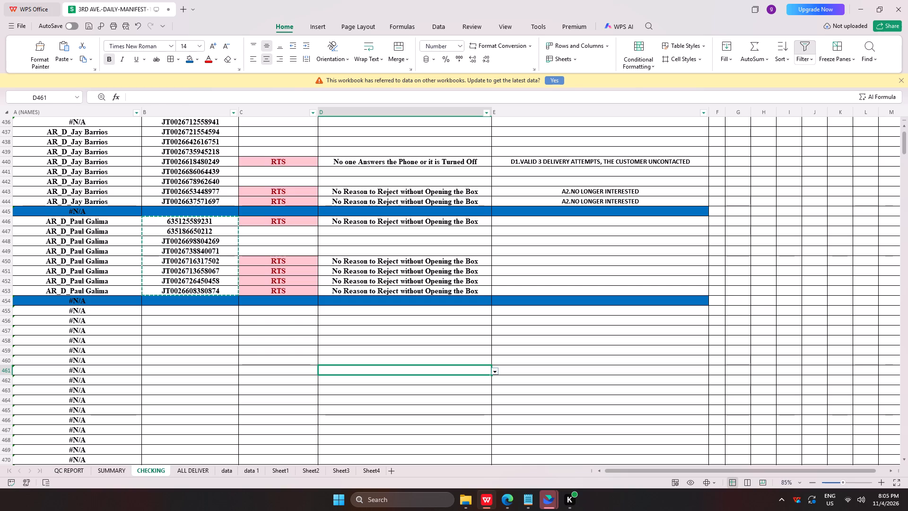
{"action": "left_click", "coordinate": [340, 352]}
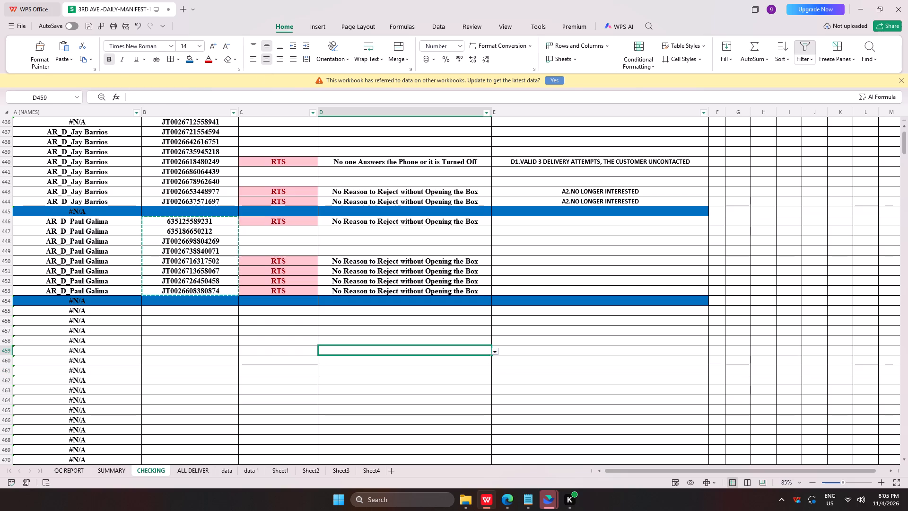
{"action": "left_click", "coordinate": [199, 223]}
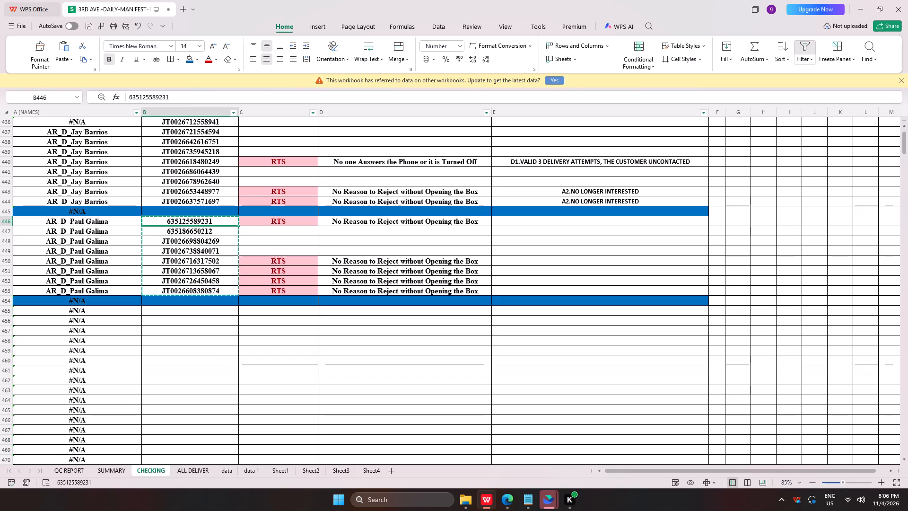
Choose the return reason A2.NO LONGER INTERESTED in cell E446 and A3.NO MONEY in cell E450.
{"action": "left_click", "coordinate": [559, 217]}
{"action": "type", "text": "NO"}
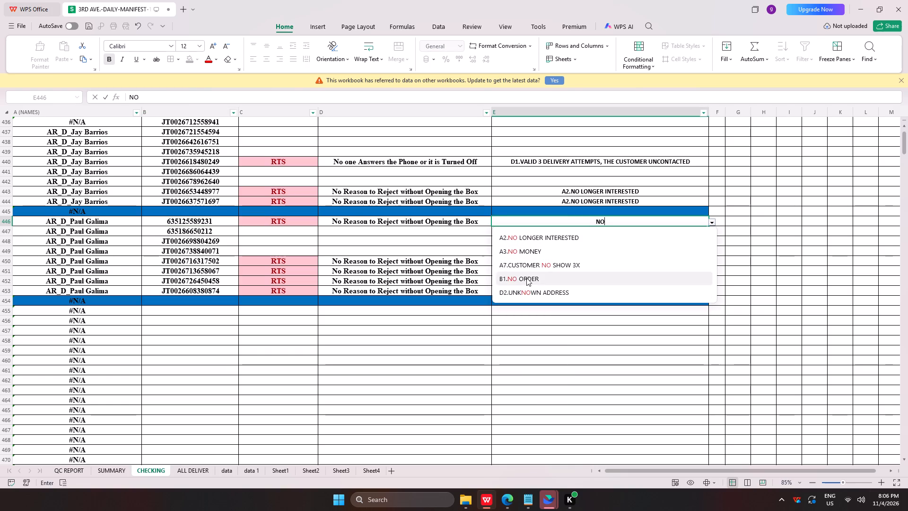
{"action": "left_click", "coordinate": [564, 237]}
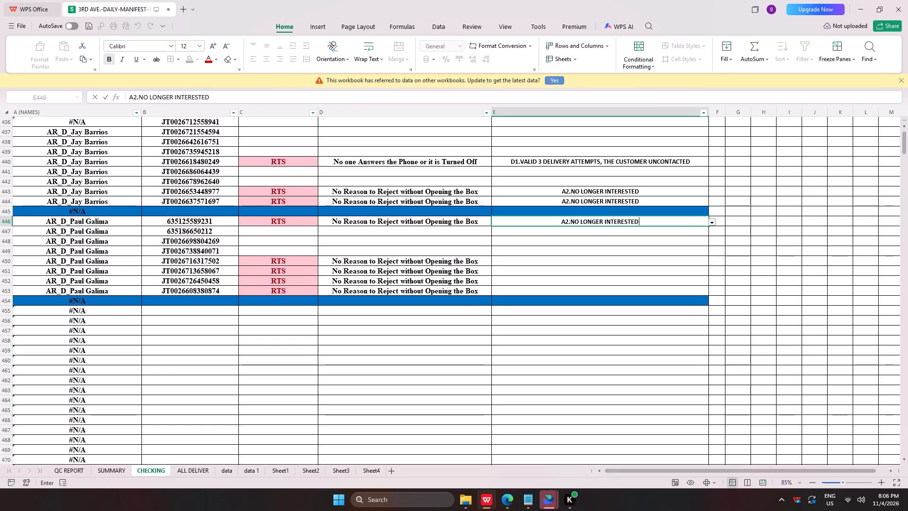
{"action": "left_click", "coordinate": [559, 261]}
{"action": "type", "text": "NO"}
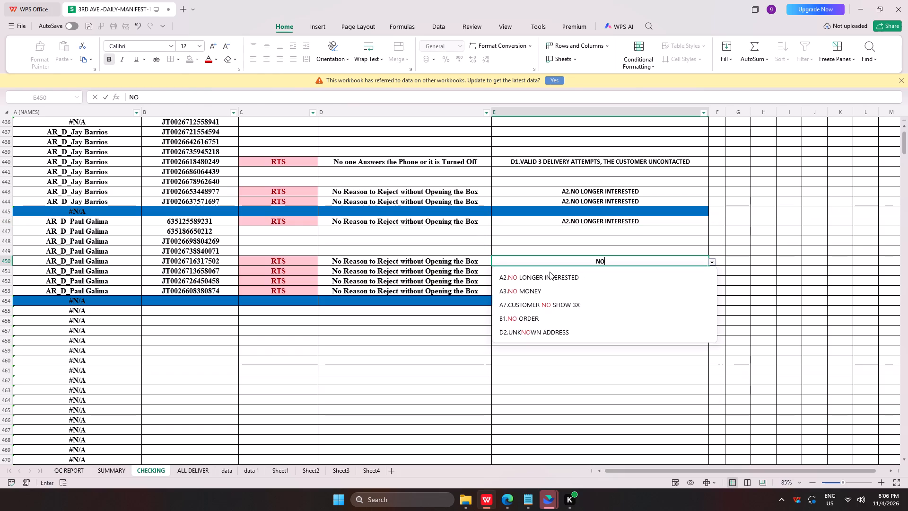
{"action": "left_click", "coordinate": [548, 290]}
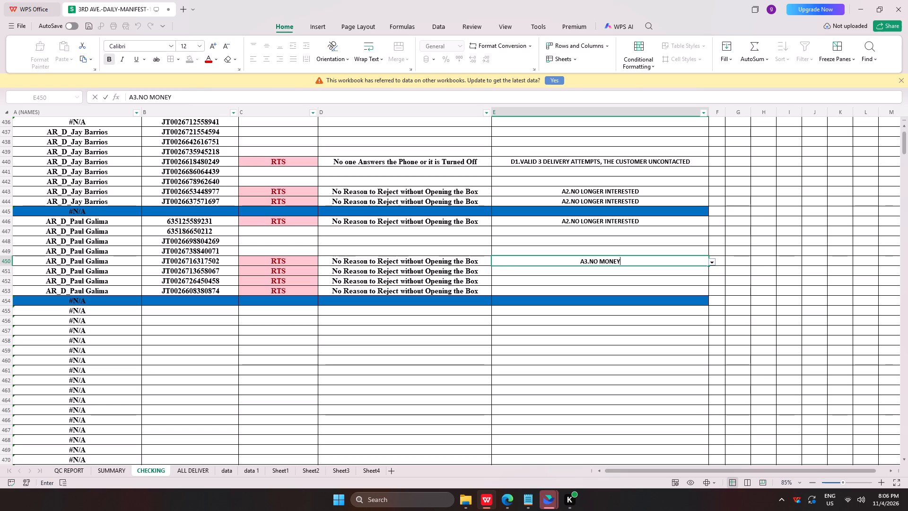
Choose the return reason B1.NO ORDER in cells E453 and E451.
{"action": "left_click", "coordinate": [569, 295]}
{"action": "type", "text": "NO"}
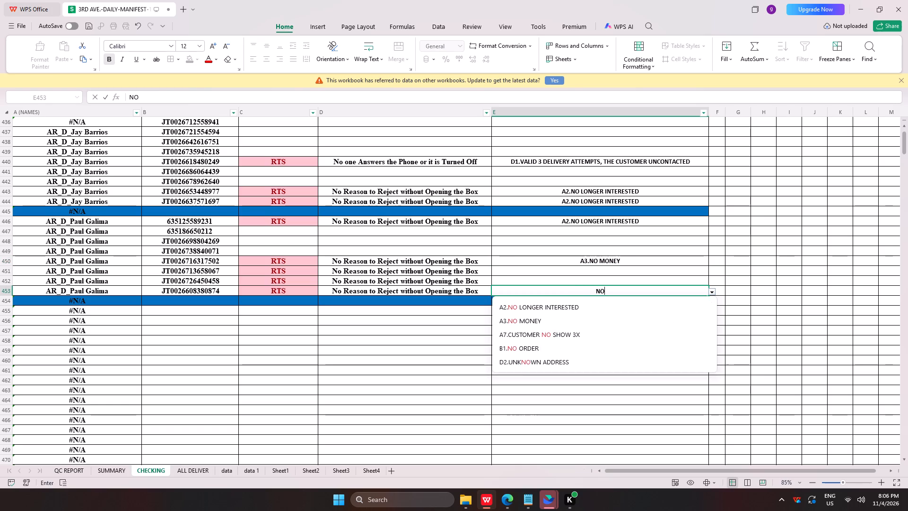
{"action": "left_click", "coordinate": [536, 351]}
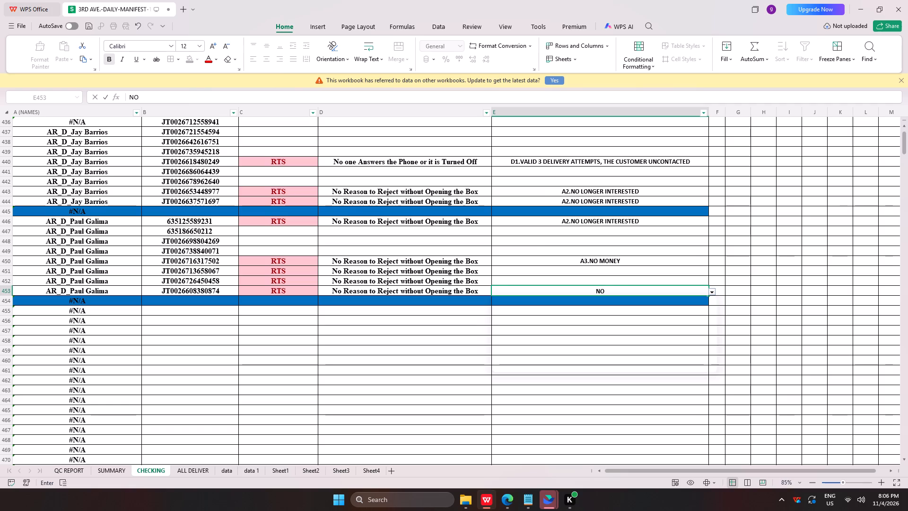
{"action": "left_click", "coordinate": [566, 271]}
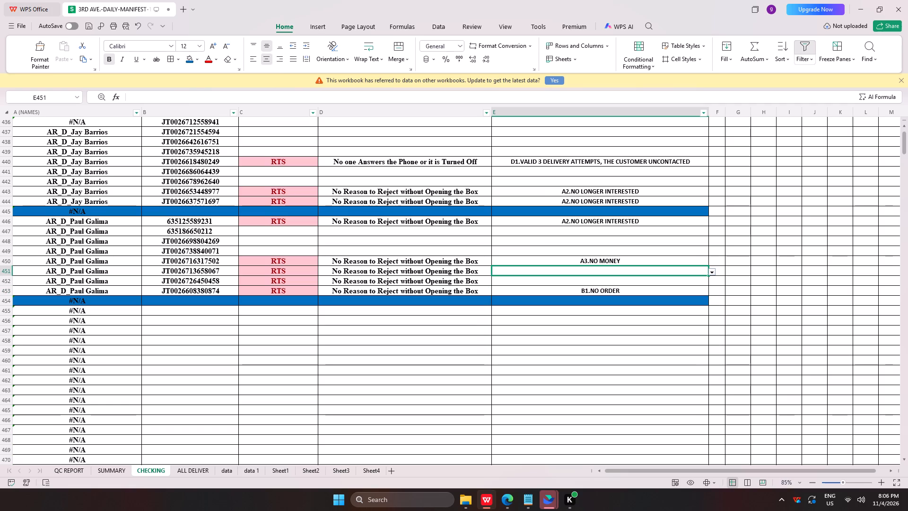
{"action": "type", "text": "NO"}
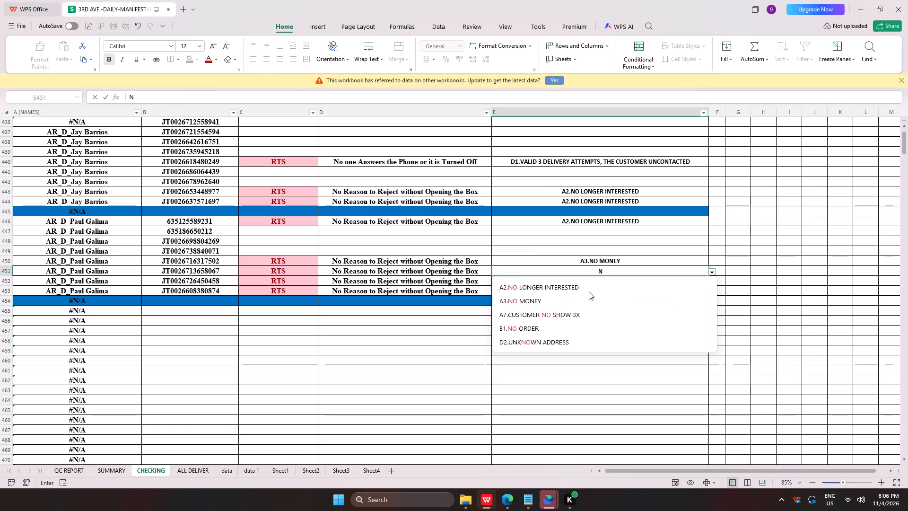
{"action": "left_click", "coordinate": [535, 327]}
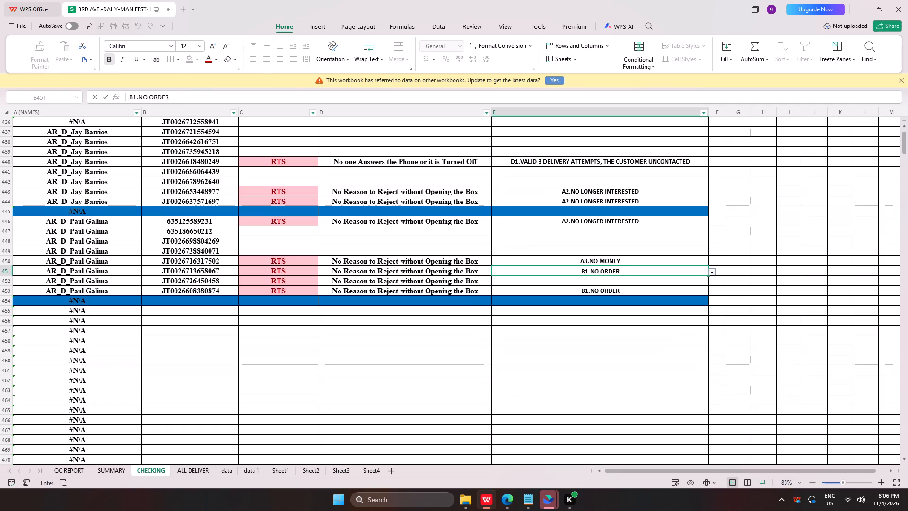
{"action": "left_click", "coordinate": [529, 361]}
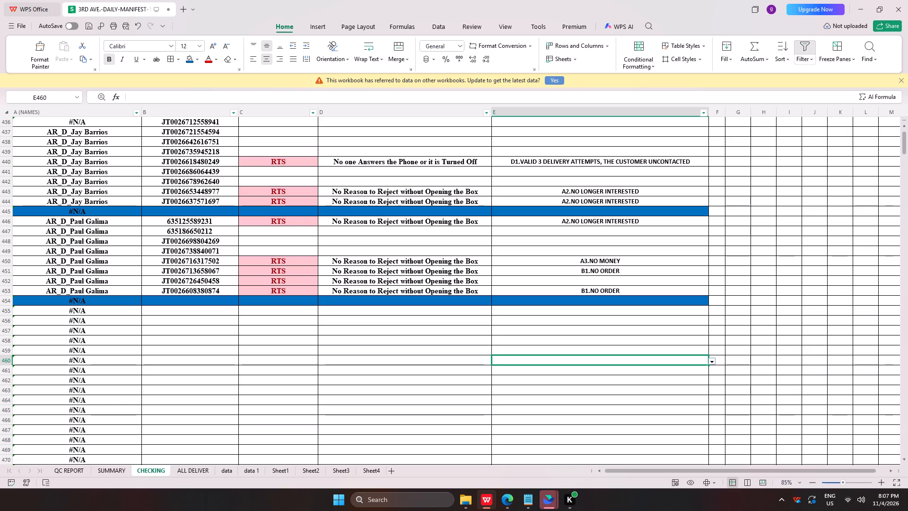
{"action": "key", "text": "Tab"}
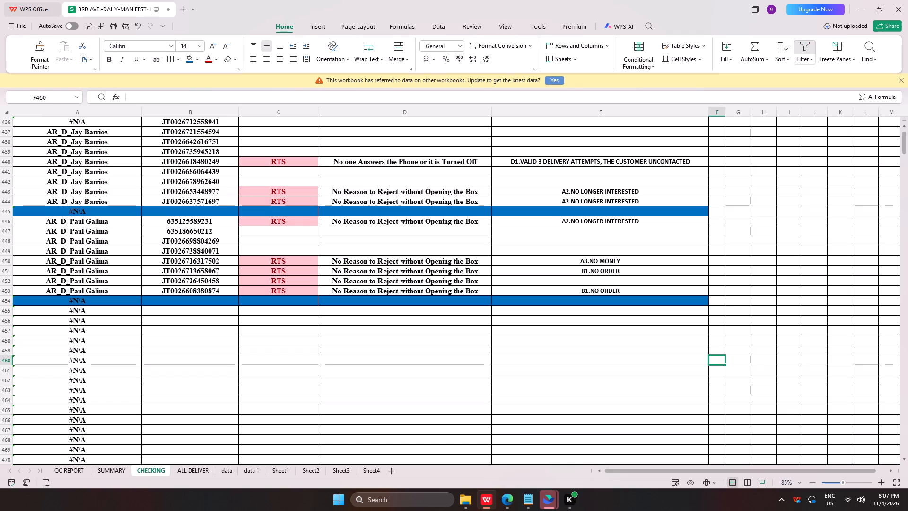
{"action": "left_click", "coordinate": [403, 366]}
Switch to JMS in Edge and clear the waybill list in Tracking package 2.0.
{"action": "key", "text": "alt+Tab"}
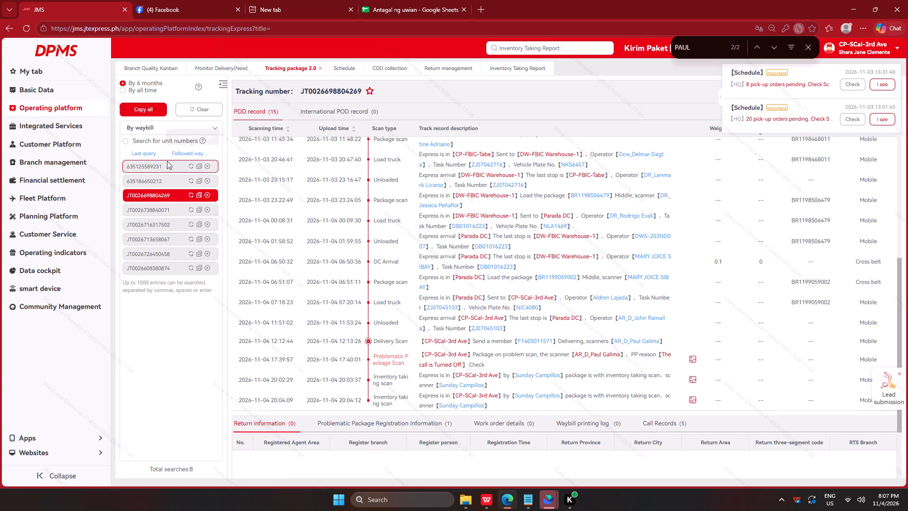
{"action": "left_click", "coordinate": [187, 109]}
{"action": "left_click", "coordinate": [159, 252]}
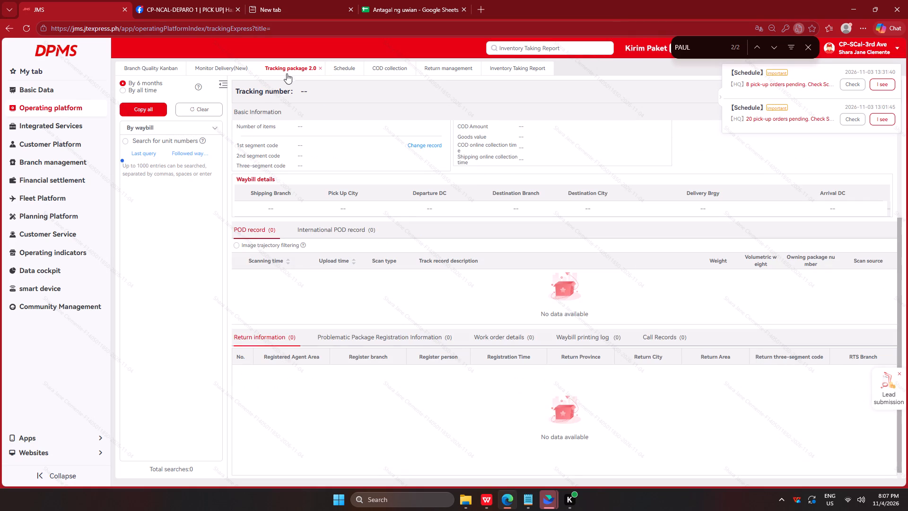
Start a new Return/Forward application in Return management and collapse the original and new-order sender information sections.
{"action": "left_click", "coordinate": [440, 68]}
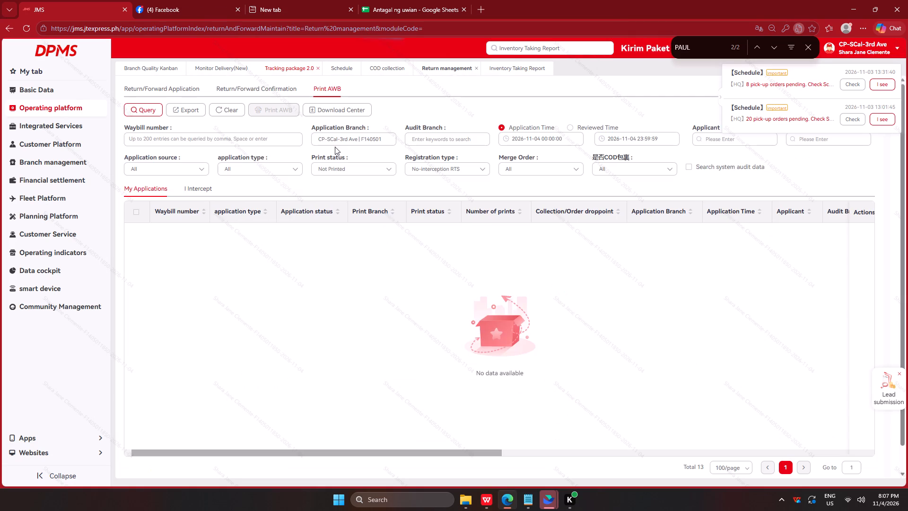
{"action": "left_click", "coordinate": [163, 87]}
{"action": "left_click", "coordinate": [264, 101]}
{"action": "left_click", "coordinate": [260, 112]}
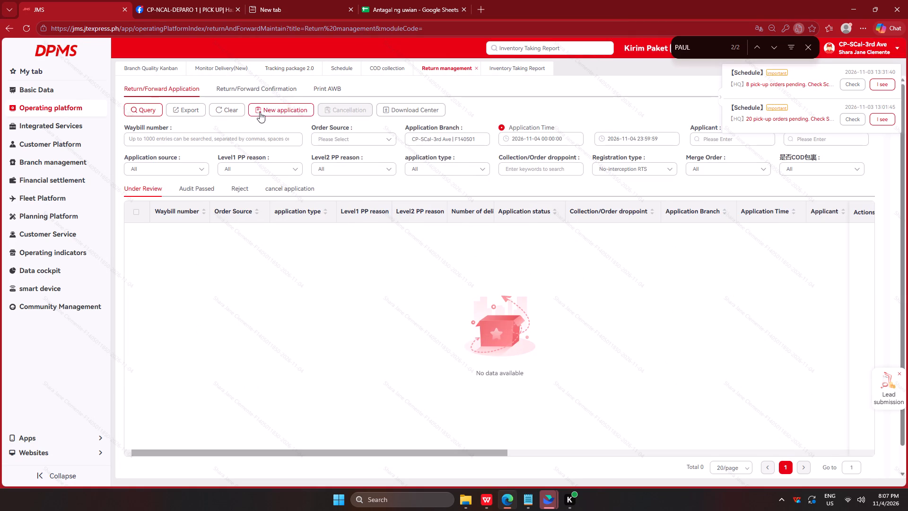
{"action": "left_click", "coordinate": [353, 153]}
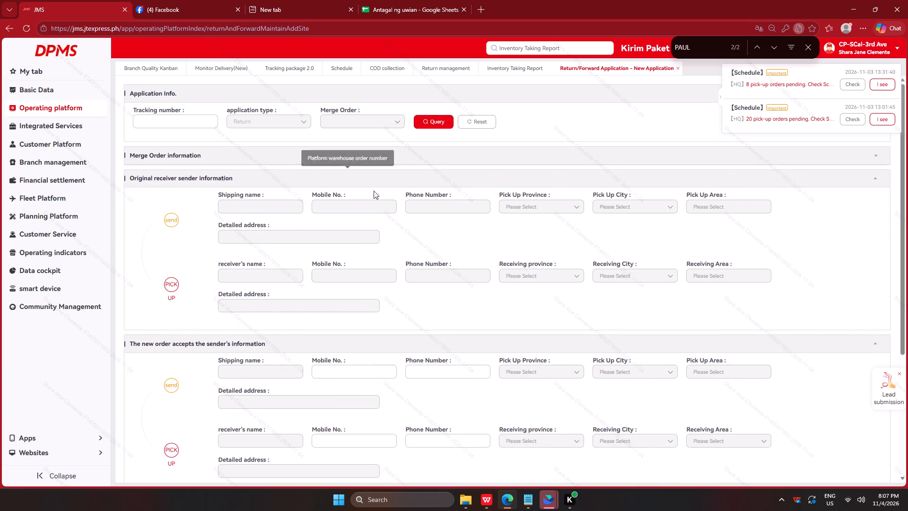
{"action": "left_click", "coordinate": [378, 178]}
{"action": "left_click", "coordinate": [420, 201]}
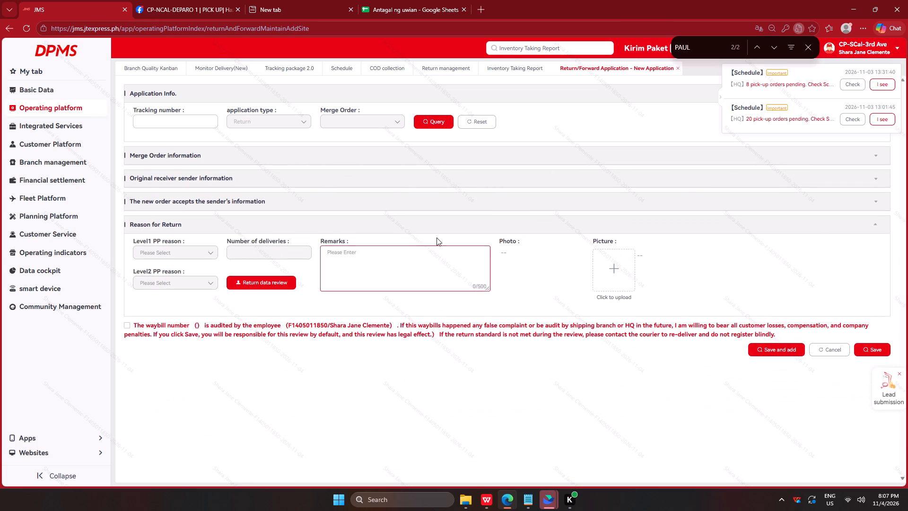
Copy the waybill numbers in A1:A36 of the Google sheet Antagal ng uwian.
{"action": "left_click", "coordinate": [385, 0]}
{"action": "left_click", "coordinate": [249, 203]}
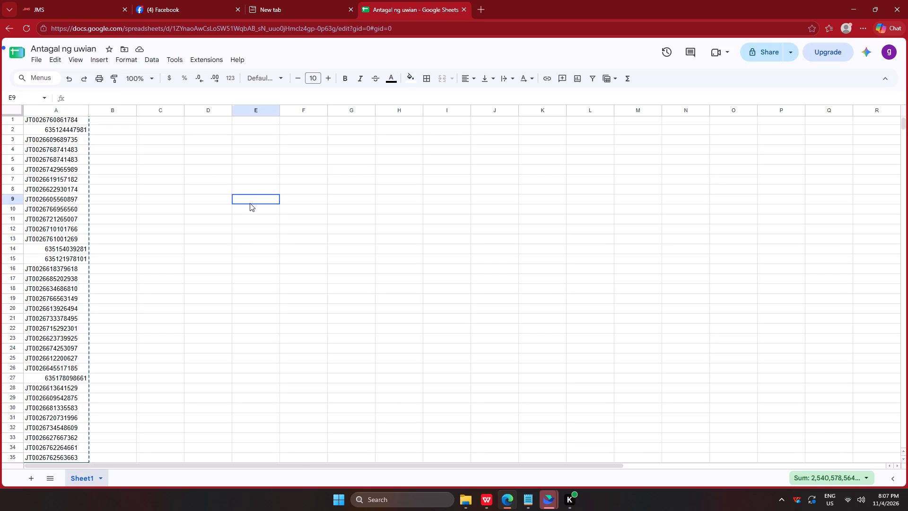
{"action": "double_click", "coordinate": [428, 209]}
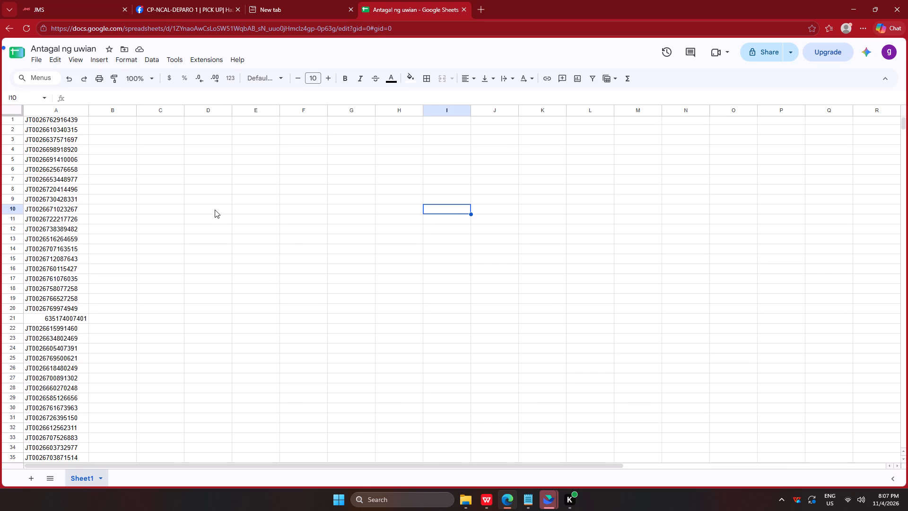
{"action": "scroll", "coordinate": [215, 210], "scroll_direction": "up", "scroll_amount": 6}
{"action": "left_click", "coordinate": [61, 120]}
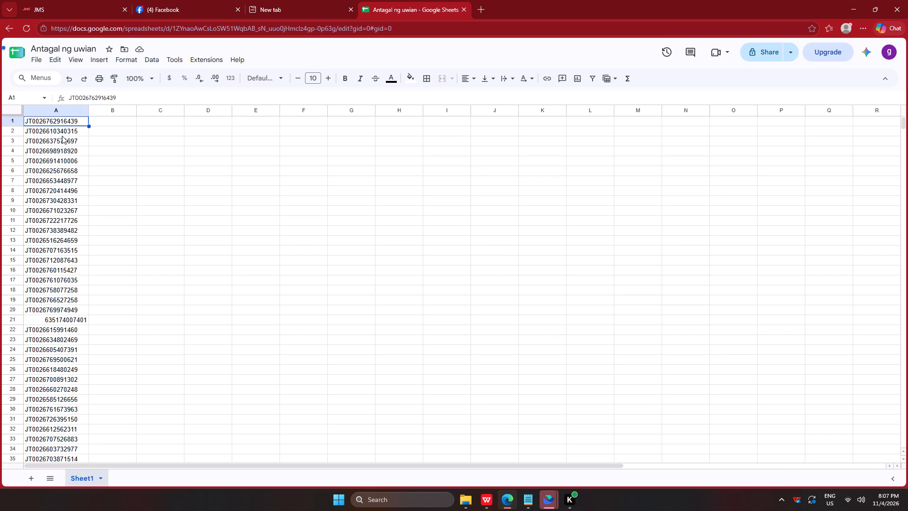
{"action": "key", "text": "ctrl+shift+Left"}
{"action": "key", "text": "ctrl+shift+Down"}
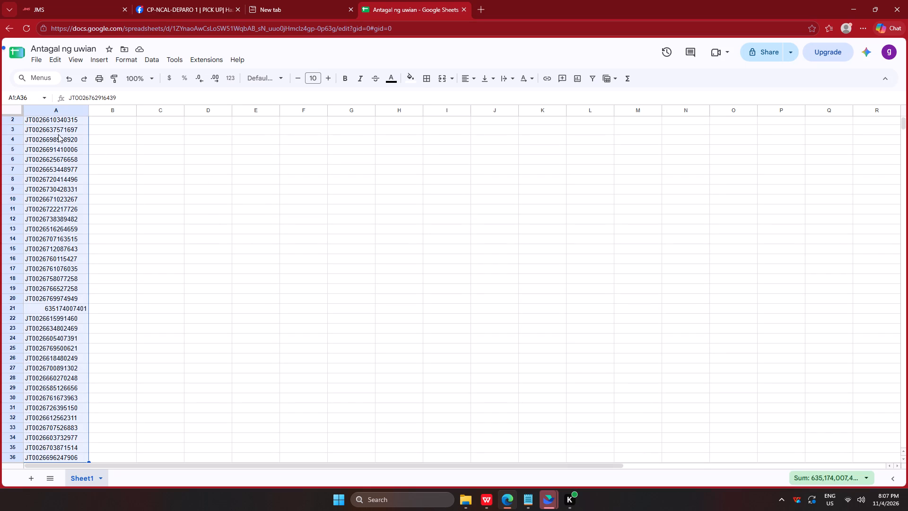
{"action": "key", "text": "ctrl+c"}
{"action": "key", "text": "ctrl+c"}
Switch to Notepad, replace the whole old waybill list with the copied numbers, close the find bar and check the list against the Google sheet.
{"action": "key", "text": "alt+Tab"}
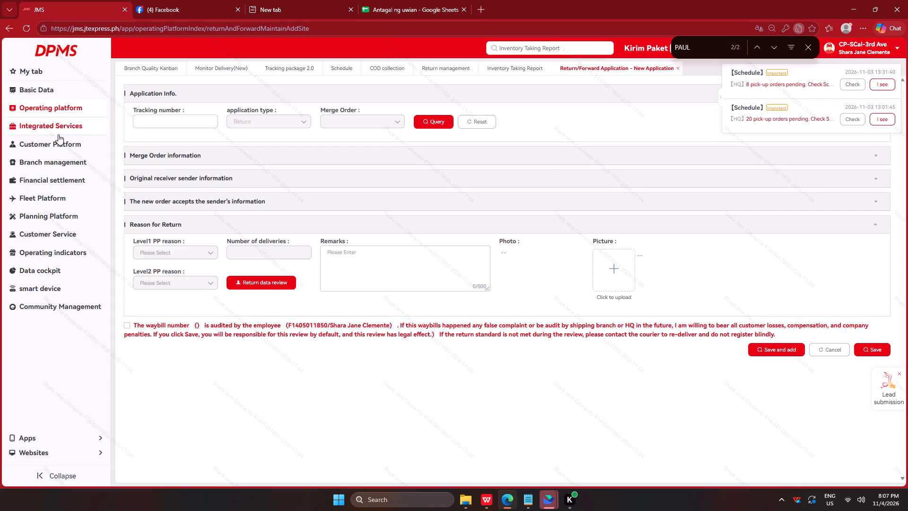
{"action": "left_click", "coordinate": [531, 510]}
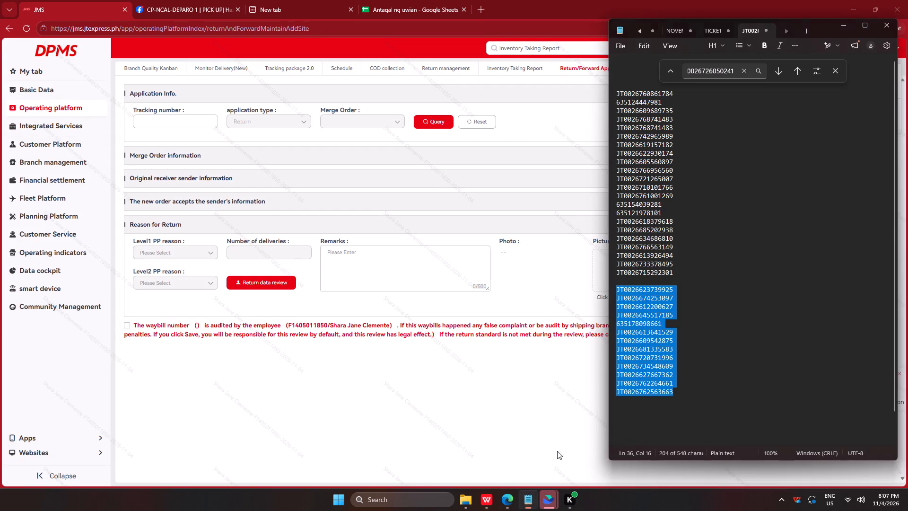
{"action": "left_click", "coordinate": [733, 204]}
{"action": "left_click_drag", "start_coordinate": [613, 93], "coordinate": [678, 296]}
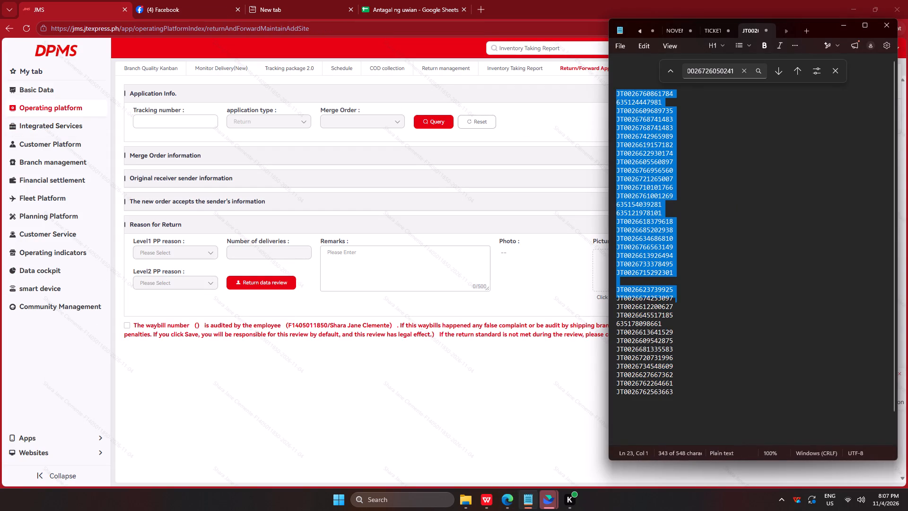
{"action": "left_click_drag", "start_coordinate": [678, 296], "coordinate": [682, 398]}
{"action": "key", "text": "ctrl+v"}
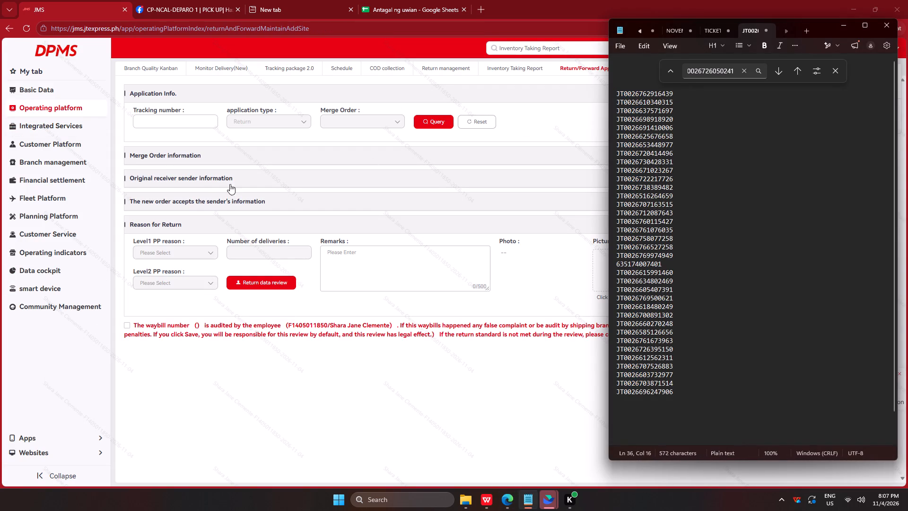
{"action": "left_click", "coordinate": [633, 98]}
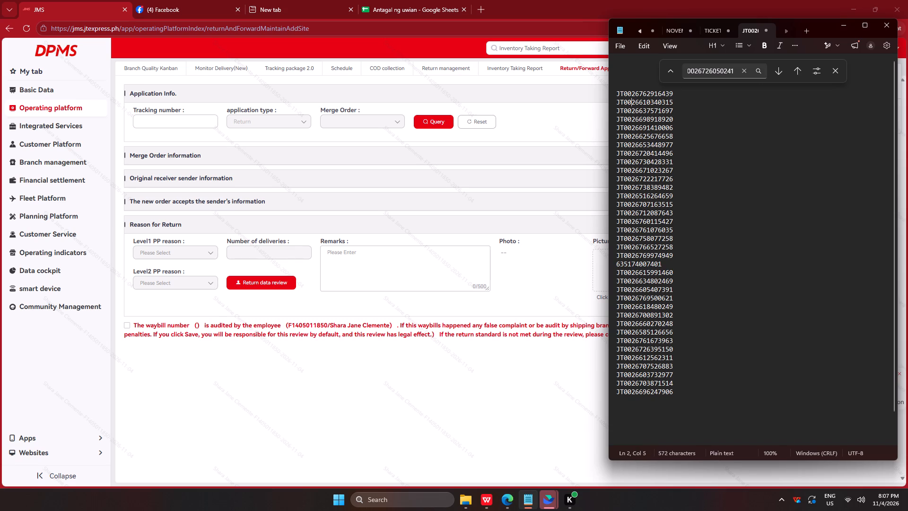
{"action": "left_click", "coordinate": [838, 70]}
{"action": "scroll", "coordinate": [701, 124], "scroll_direction": "up", "scroll_amount": 6}
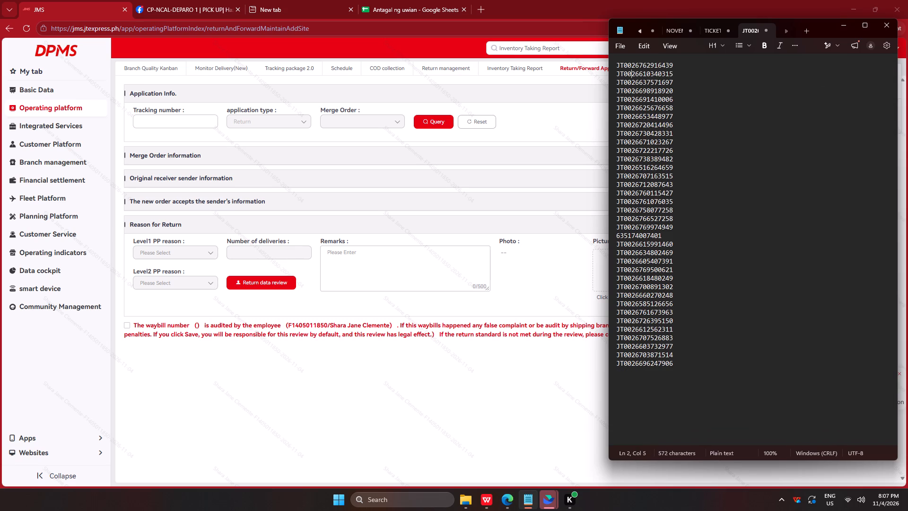
{"action": "scroll", "coordinate": [698, 125], "scroll_direction": "up", "scroll_amount": 2}
{"action": "left_click", "coordinate": [376, 17]}
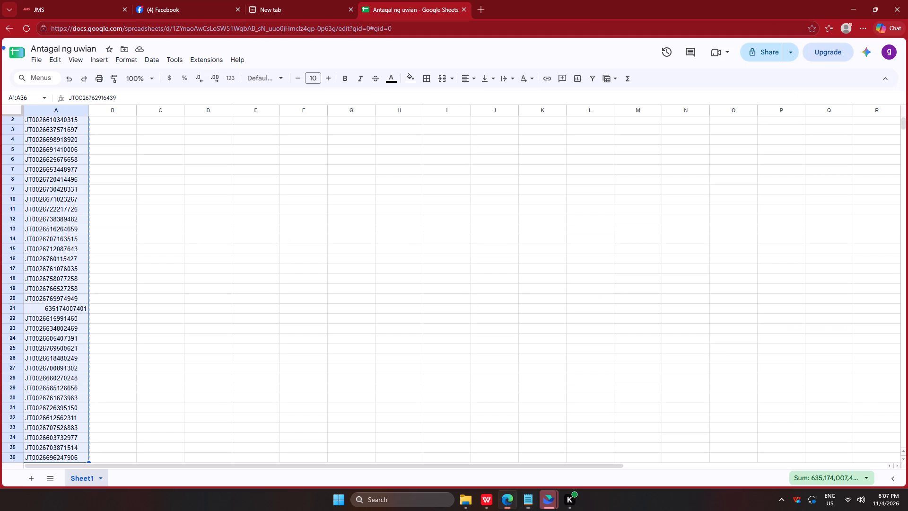
{"action": "scroll", "coordinate": [202, 199], "scroll_direction": "up", "scroll_amount": 11}
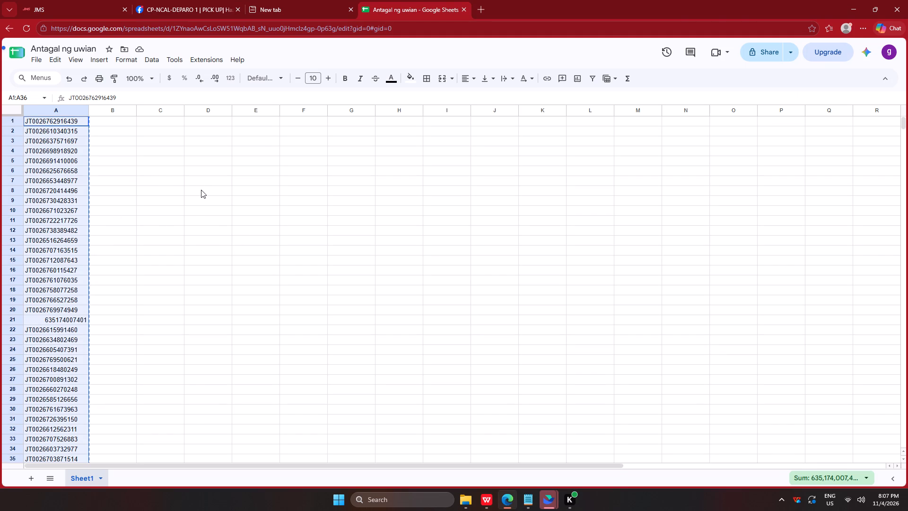
{"action": "key", "text": "alt+Tab"}
{"action": "double_click", "coordinate": [647, 66]}
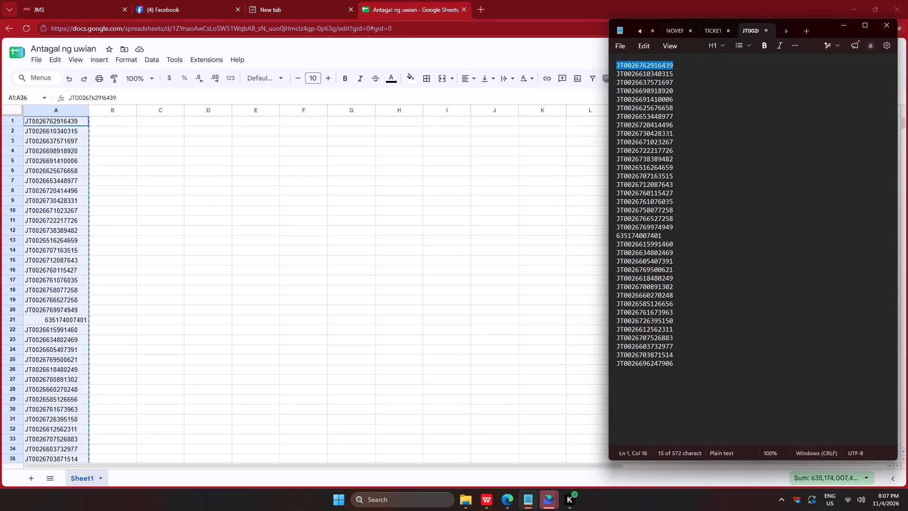
{"action": "key", "text": "ctrl+c"}
{"action": "left_click", "coordinate": [44, 6]}
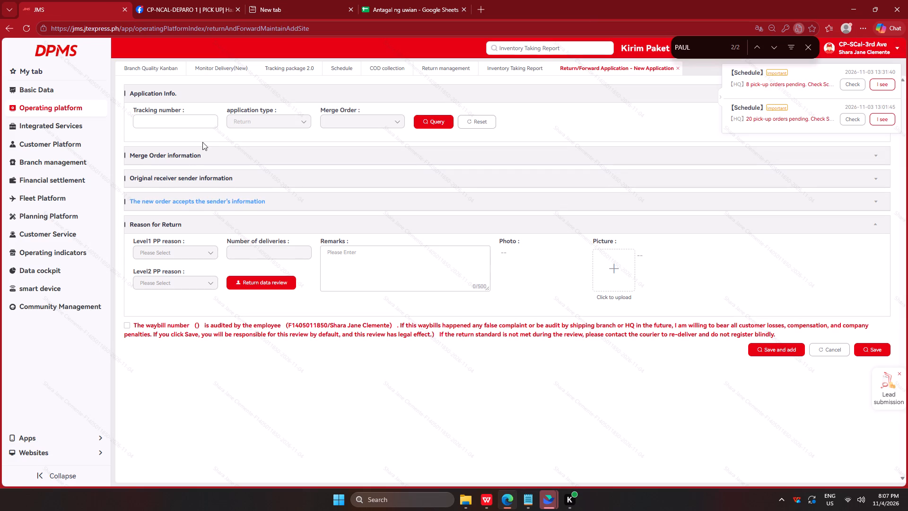
{"action": "left_click", "coordinate": [177, 128]}
{"action": "key", "text": "ctrl+v"}
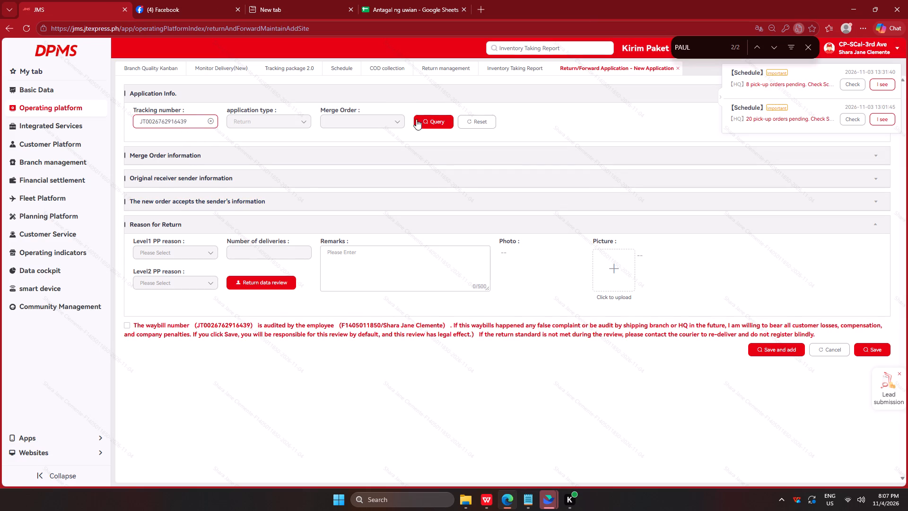
{"action": "left_click", "coordinate": [416, 119]}
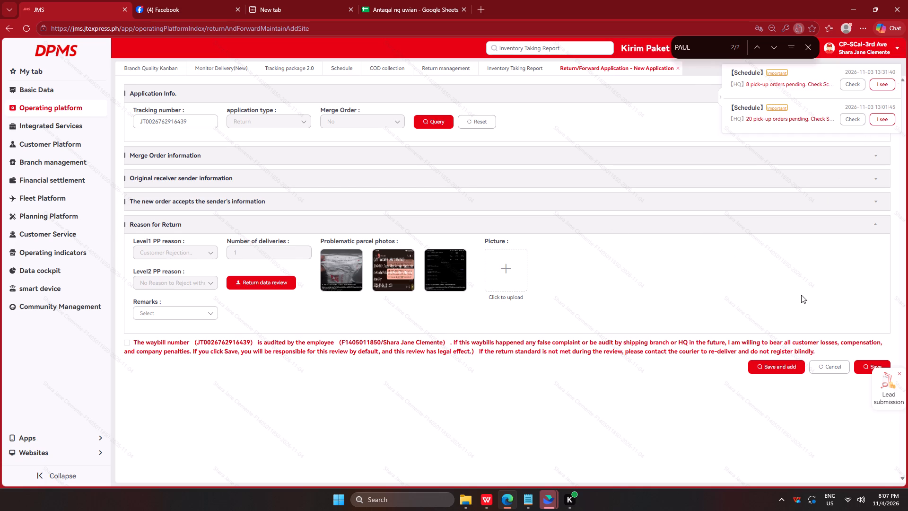
{"action": "left_click", "coordinate": [437, 123]}
{"action": "left_click", "coordinate": [340, 282]}
{"action": "right_click", "coordinate": [337, 208]}
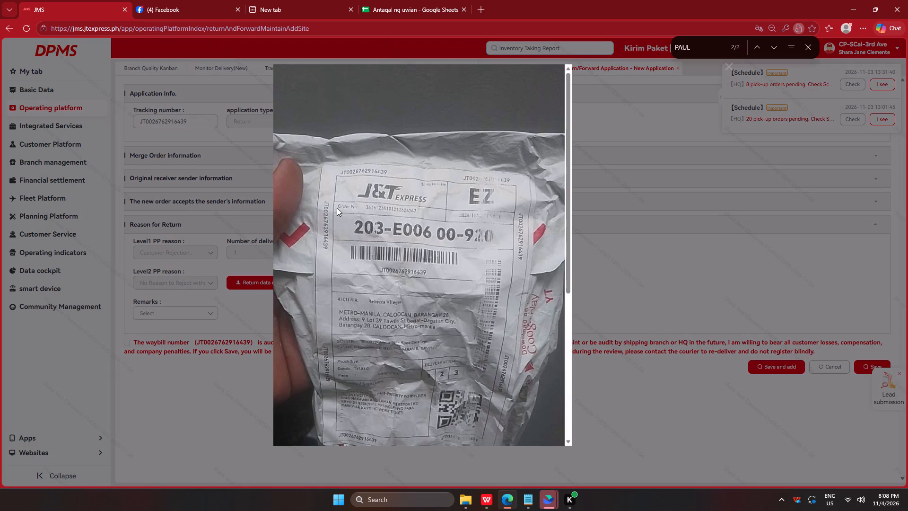
{"action": "left_click", "coordinate": [363, 230]}
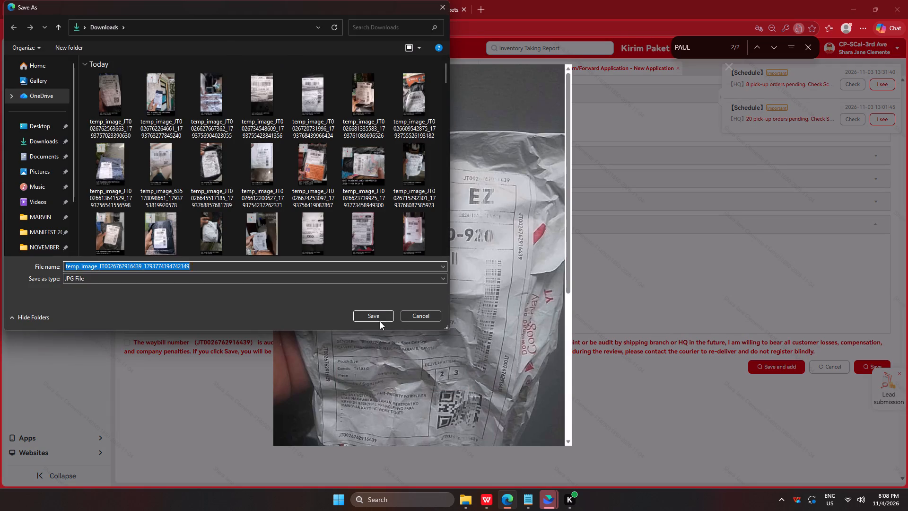
{"action": "left_click", "coordinate": [379, 321]}
{"action": "left_click", "coordinate": [211, 369]}
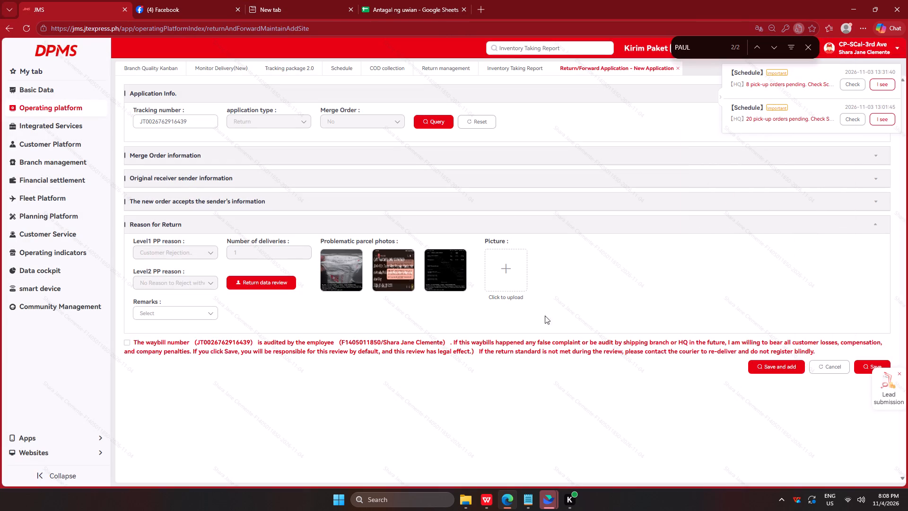
{"action": "left_click", "coordinate": [518, 284]}
{"action": "double_click", "coordinate": [117, 103]}
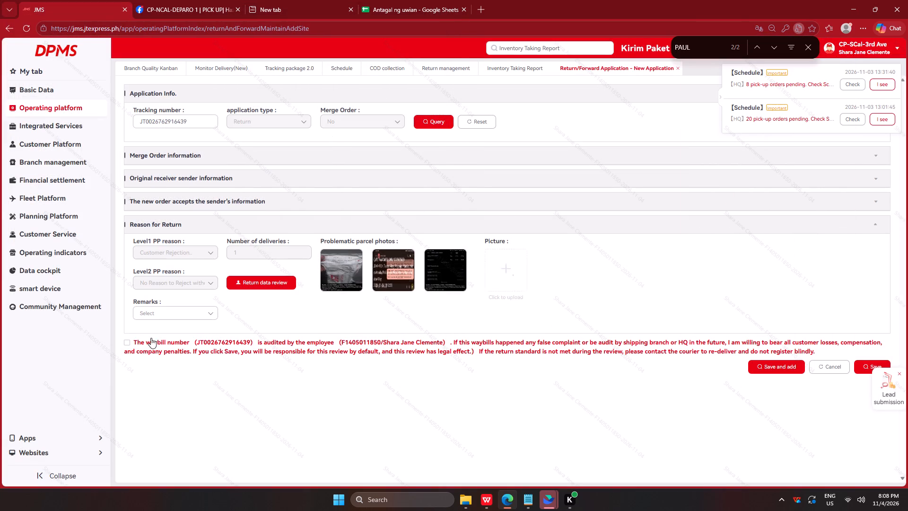
{"action": "left_click", "coordinate": [167, 313]}
{"action": "left_click", "coordinate": [176, 337]}
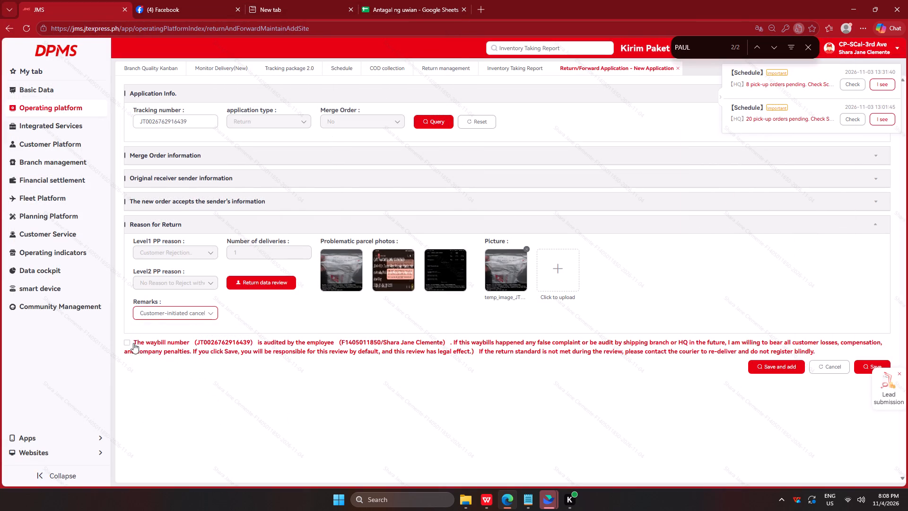
{"action": "left_click", "coordinate": [130, 343]}
{"action": "left_click", "coordinate": [768, 373]}
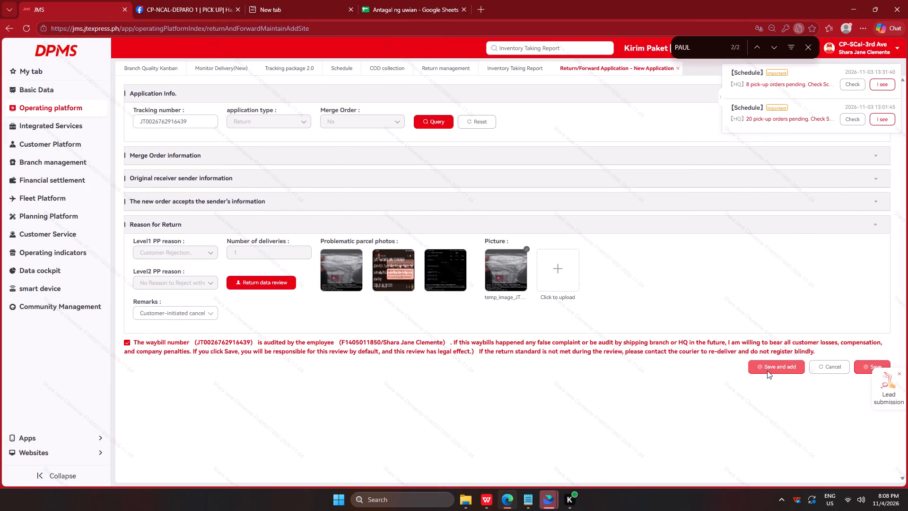
{"action": "key", "text": "alt+Tab"}
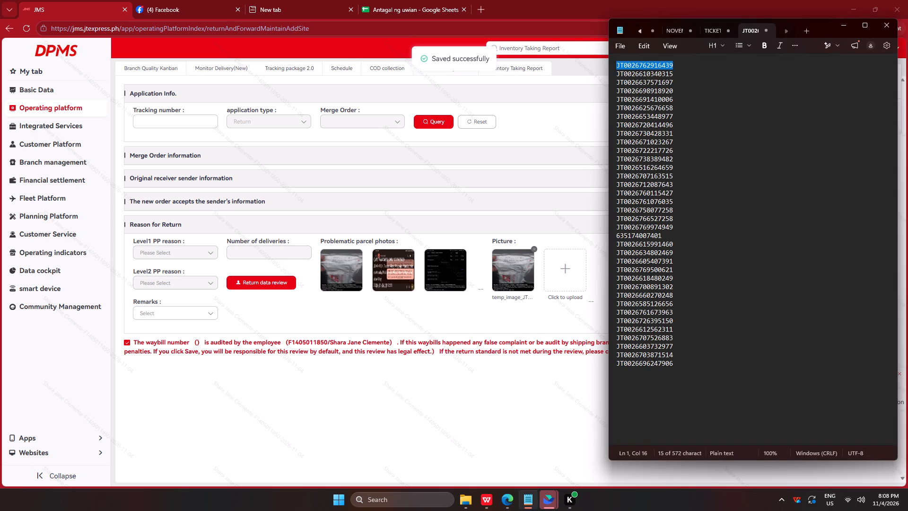
{"action": "double_click", "coordinate": [638, 70]}
{"action": "key", "text": "ctrl+c"}
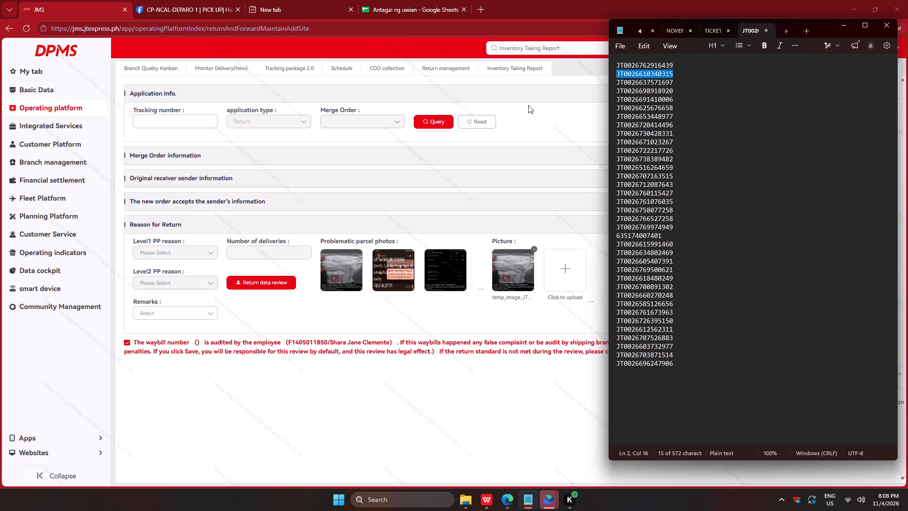
{"action": "left_click", "coordinate": [180, 119]}
{"action": "key", "text": "ctrl+v"}
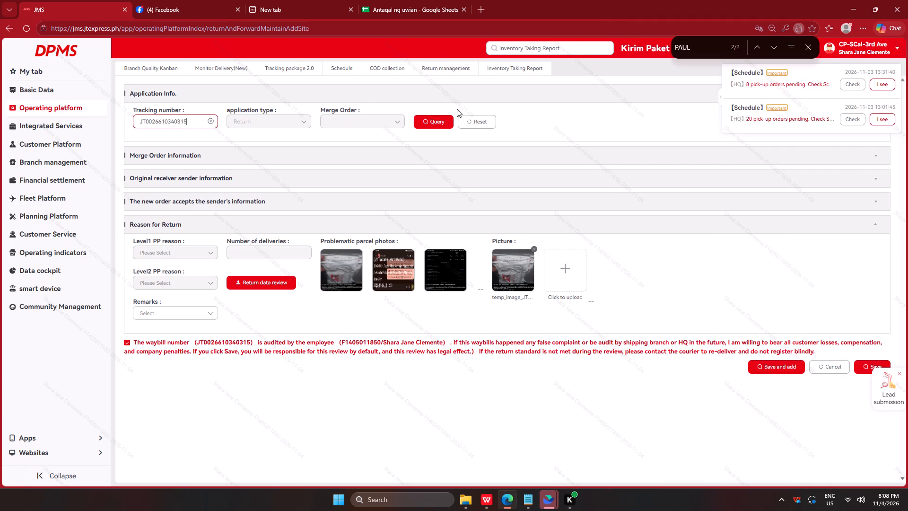
{"action": "left_click", "coordinate": [443, 118]}
{"action": "left_click", "coordinate": [338, 287]}
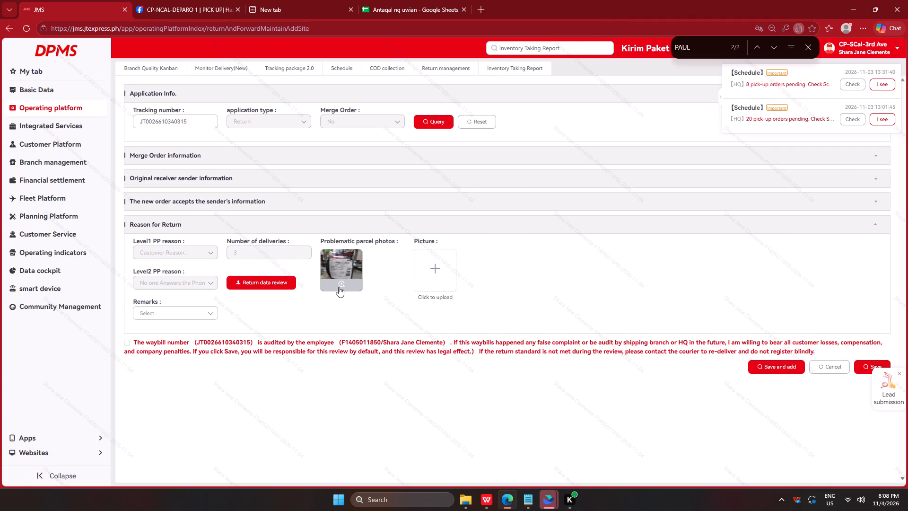
{"action": "left_click", "coordinate": [341, 284]}
{"action": "right_click", "coordinate": [391, 148]}
{"action": "left_click", "coordinate": [444, 178]}
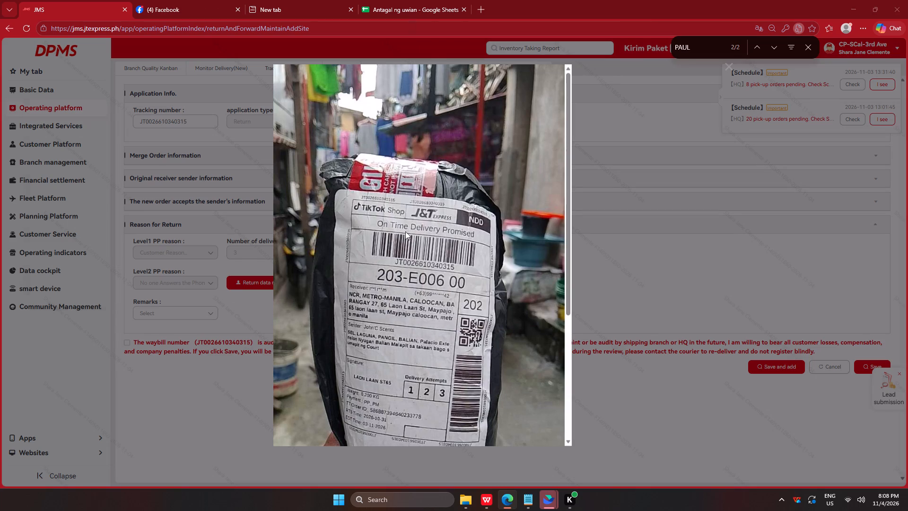
{"action": "left_click", "coordinate": [373, 313]}
{"action": "left_click", "coordinate": [249, 326]}
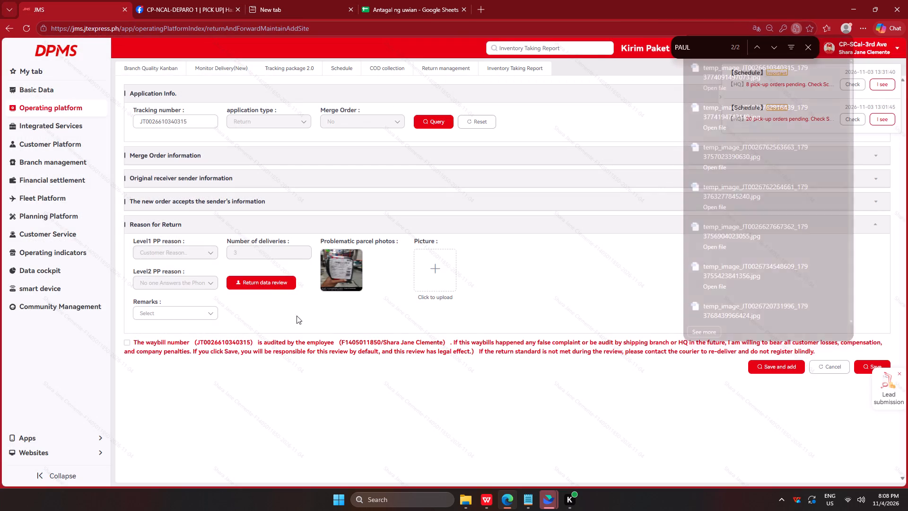
{"action": "left_click", "coordinate": [435, 287]}
{"action": "left_click", "coordinate": [109, 88]}
{"action": "left_click_drag", "start_coordinate": [112, 88], "coordinate": [112, 93]}
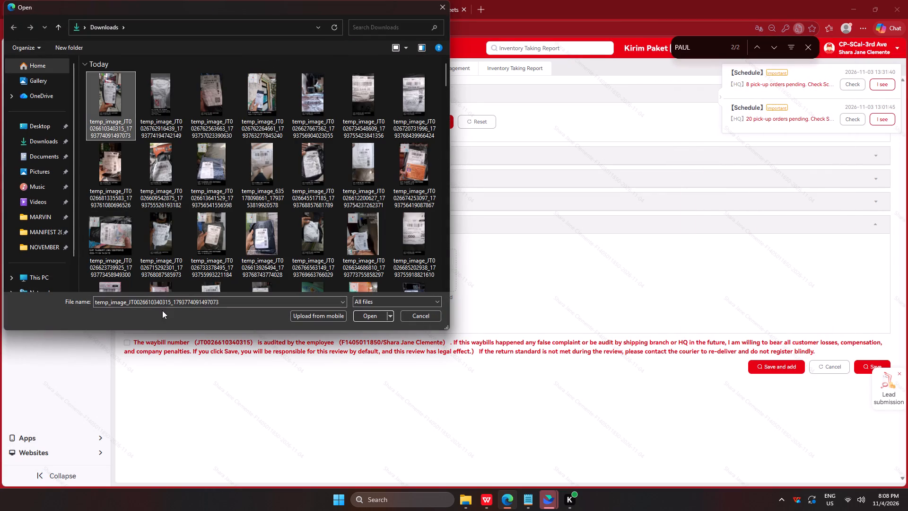
{"action": "double_click", "coordinate": [105, 107]}
{"action": "left_click", "coordinate": [197, 315]}
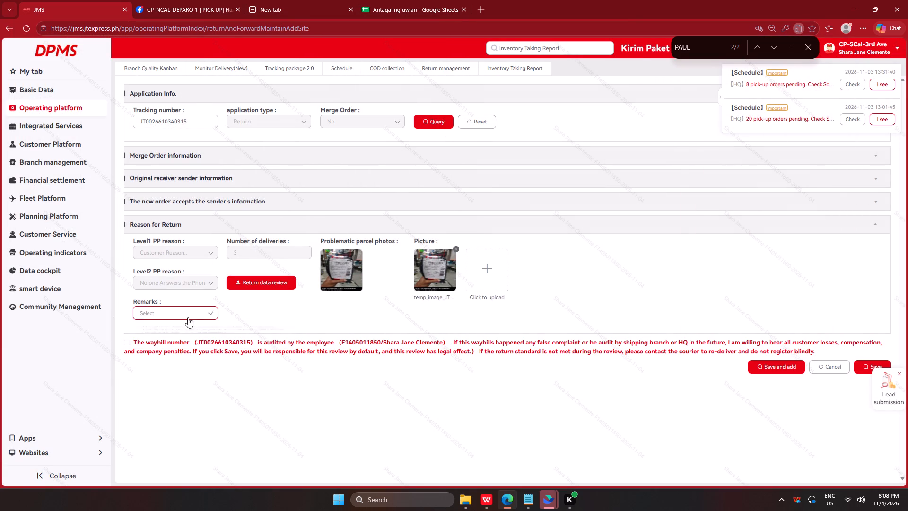
{"action": "left_click", "coordinate": [190, 348]}
{"action": "left_click", "coordinate": [131, 344]}
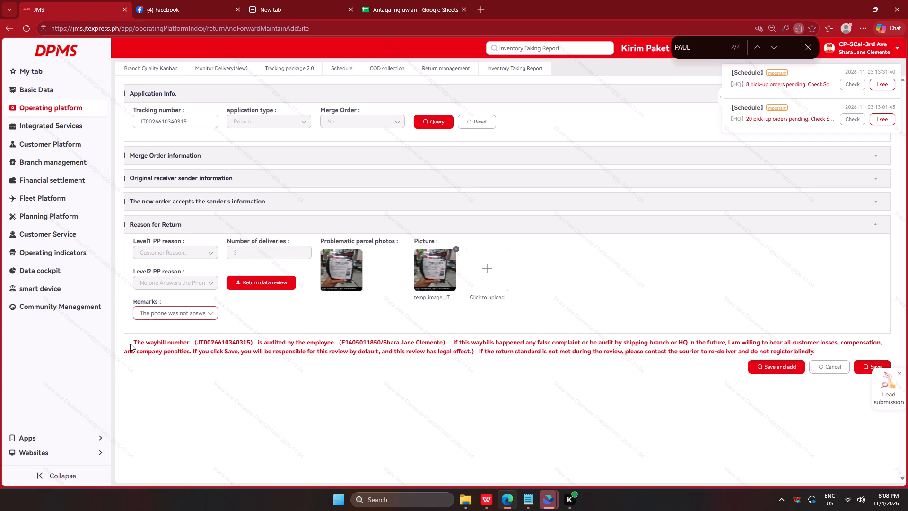
{"action": "left_click", "coordinate": [130, 344]}
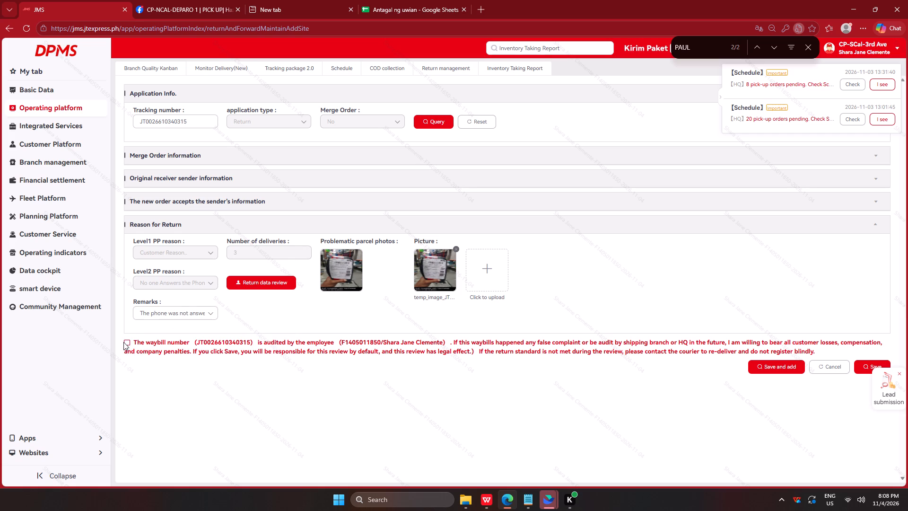
{"action": "left_click", "coordinate": [126, 344]}
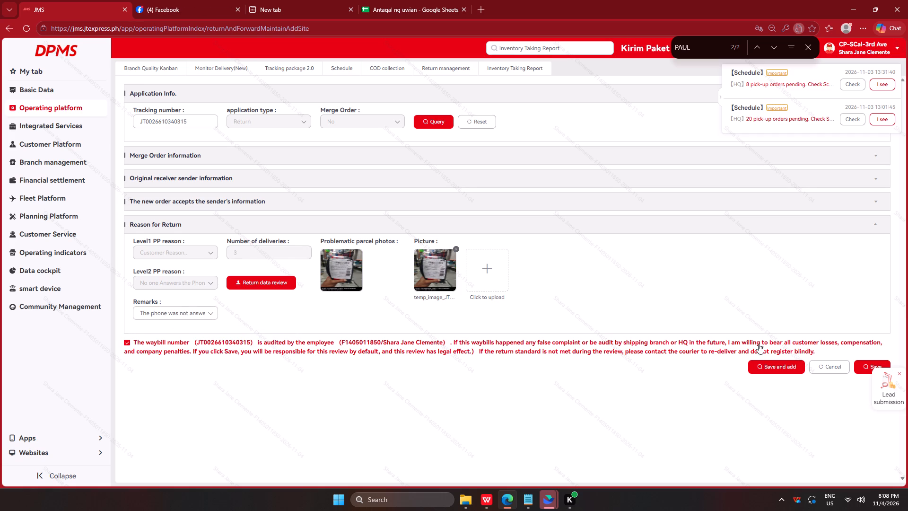
{"action": "left_click", "coordinate": [763, 370]}
{"action": "key", "text": "alt+Tab"}
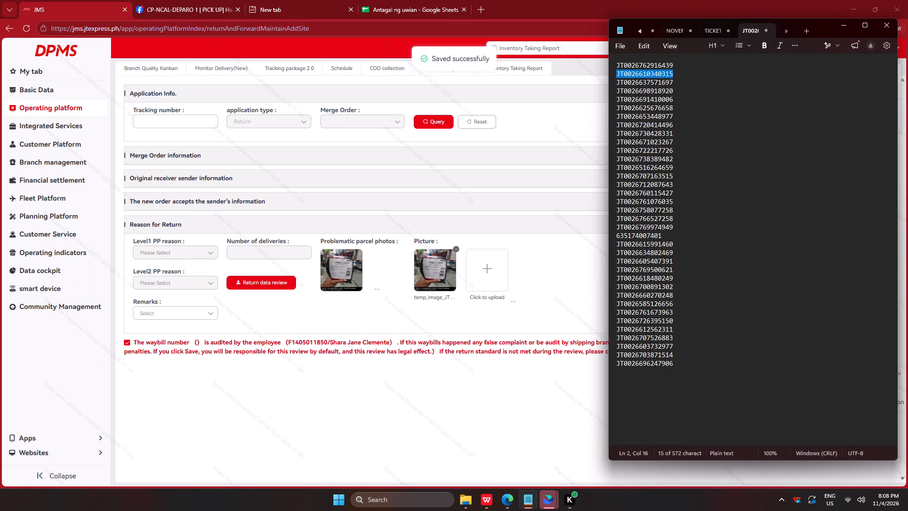
{"action": "double_click", "coordinate": [647, 85]}
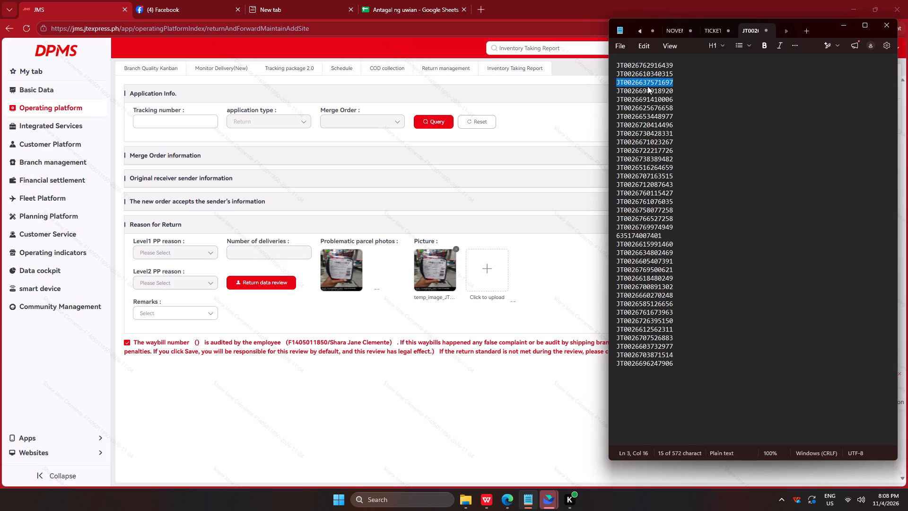
{"action": "key", "text": "ctrl+c"}
{"action": "left_click", "coordinate": [180, 124]}
{"action": "key", "text": "ctrl+v"}
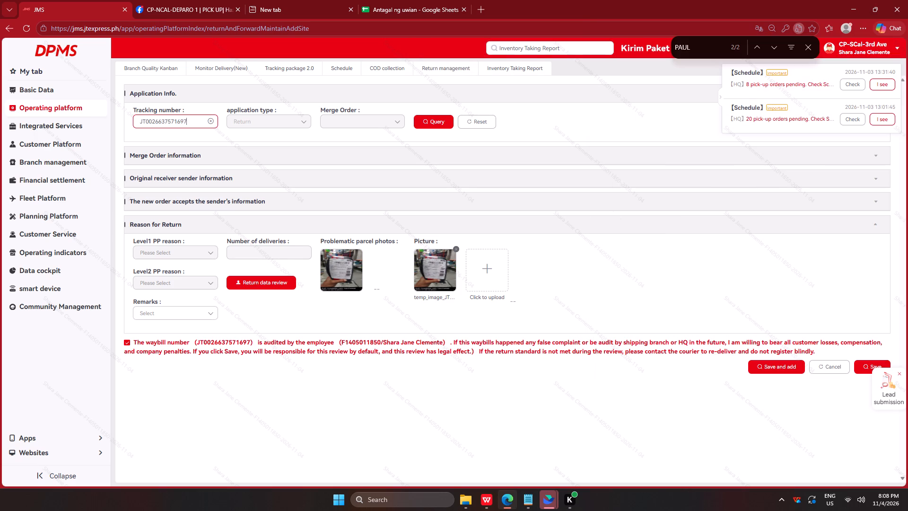
{"action": "left_click", "coordinate": [430, 117]}
{"action": "left_click", "coordinate": [341, 283]}
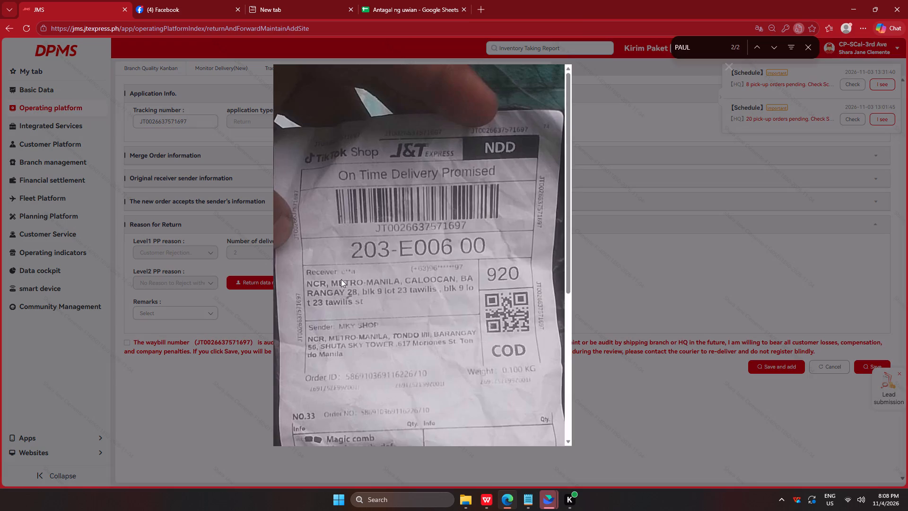
{"action": "right_click", "coordinate": [377, 179]}
{"action": "left_click", "coordinate": [408, 200]}
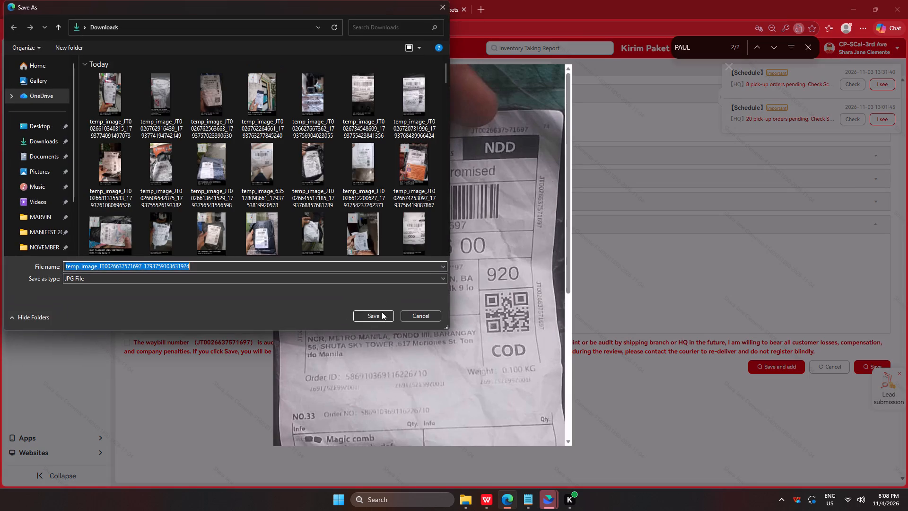
{"action": "left_click", "coordinate": [382, 314]}
{"action": "left_click", "coordinate": [239, 296]}
{"action": "left_click", "coordinate": [510, 264]}
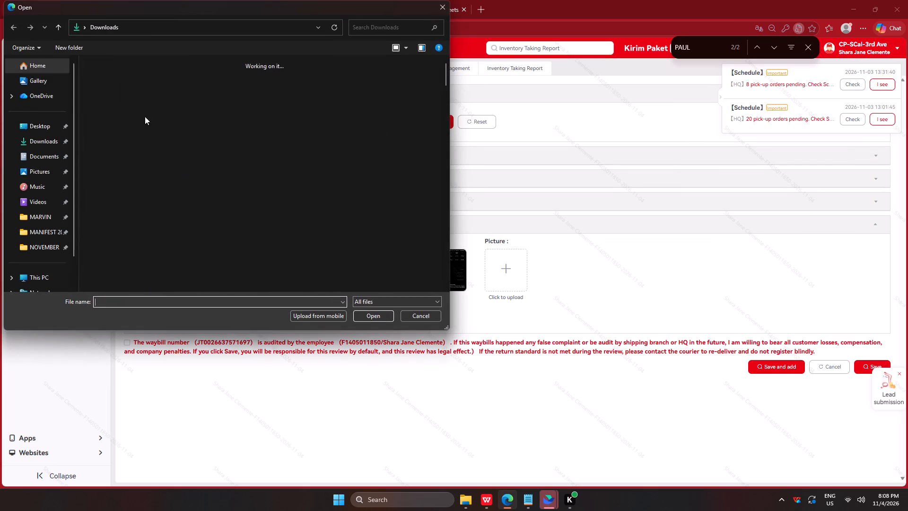
{"action": "double_click", "coordinate": [118, 100]}
{"action": "left_click", "coordinate": [195, 301]}
{"action": "left_click", "coordinate": [199, 309]}
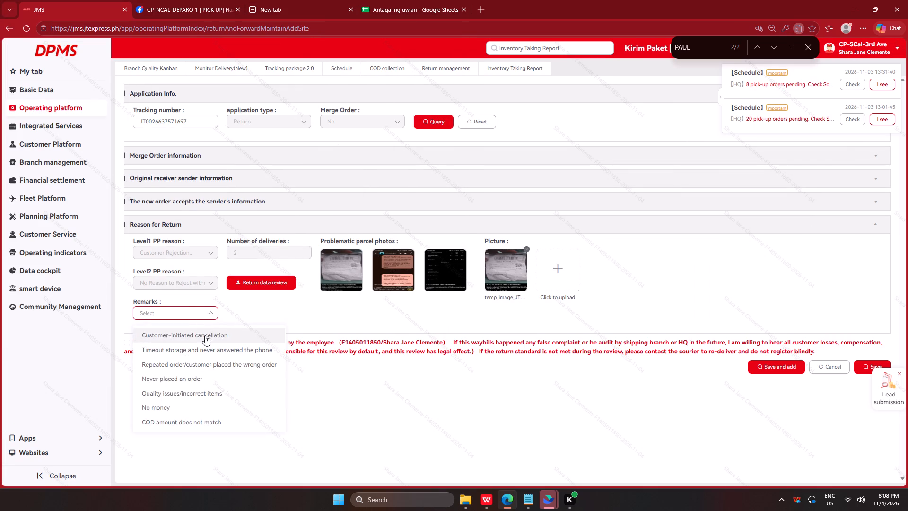
{"action": "left_click", "coordinate": [205, 335]}
{"action": "left_click", "coordinate": [128, 343]}
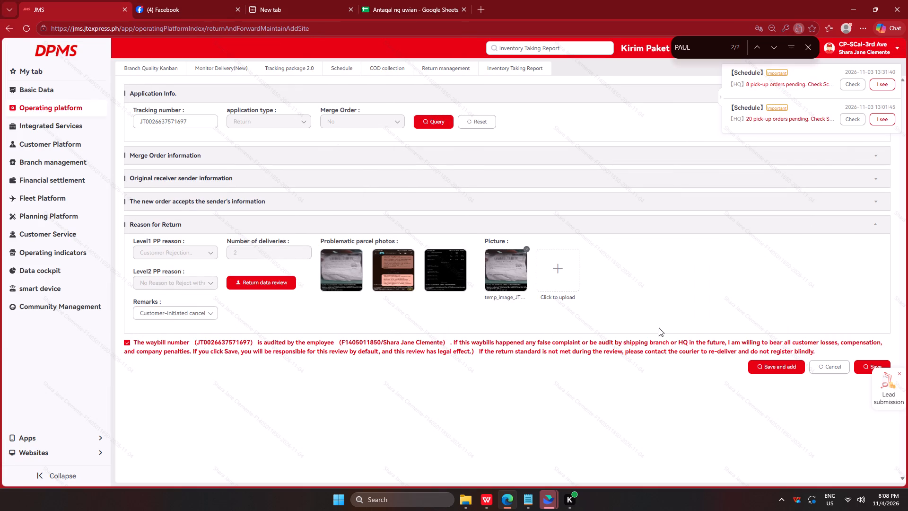
{"action": "left_click", "coordinate": [786, 363]}
{"action": "key", "text": "alt+Tab"}
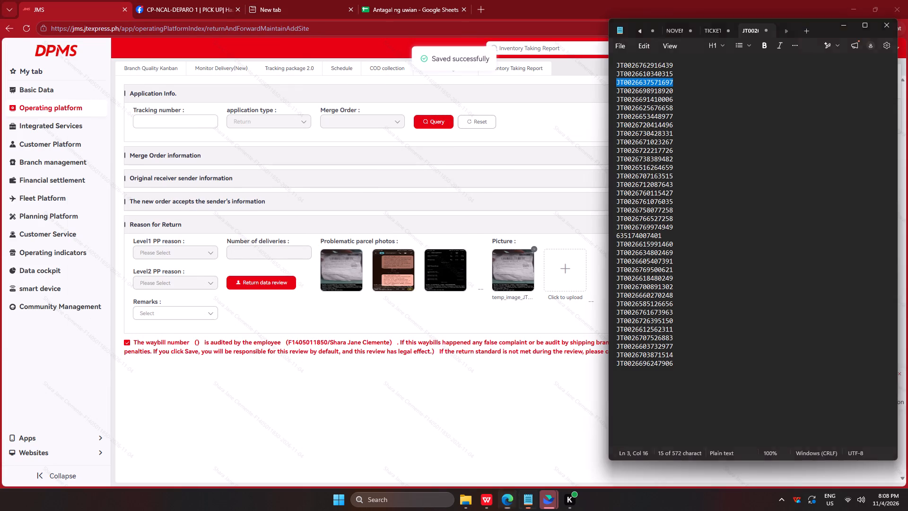
{"action": "double_click", "coordinate": [653, 90]}
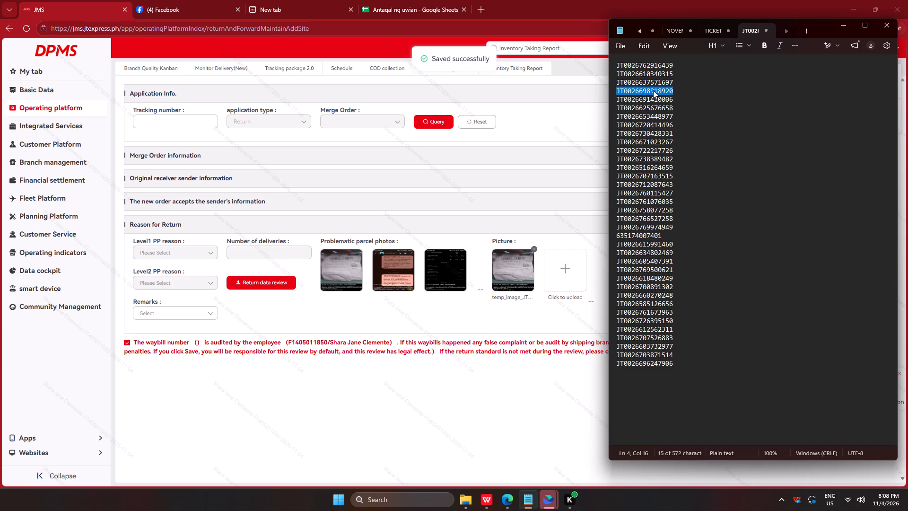
{"action": "key", "text": "ctrl+c"}
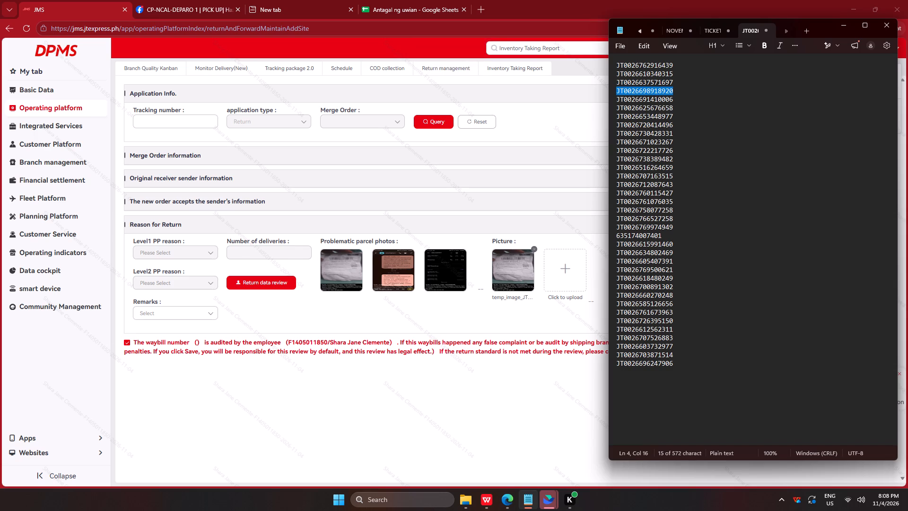
{"action": "left_click", "coordinate": [182, 123]}
{"action": "key", "text": "ctrl+v"}
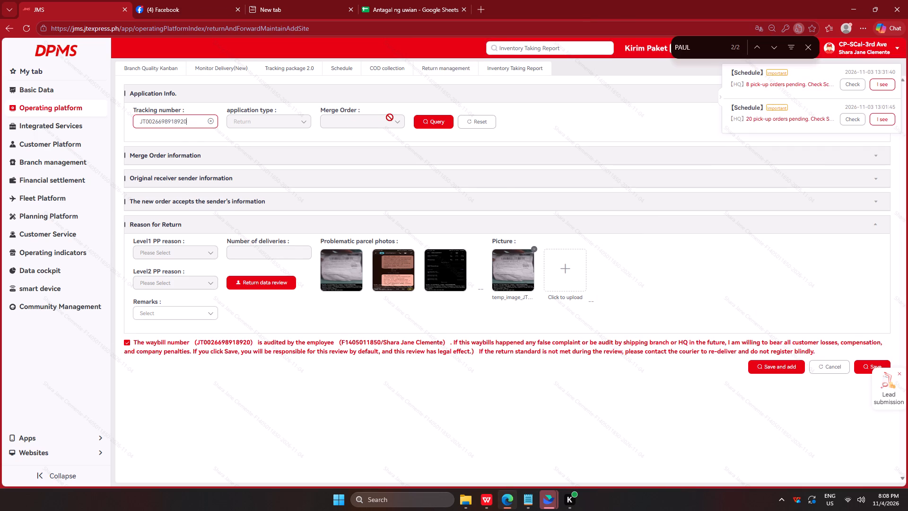
{"action": "left_click", "coordinate": [463, 120]}
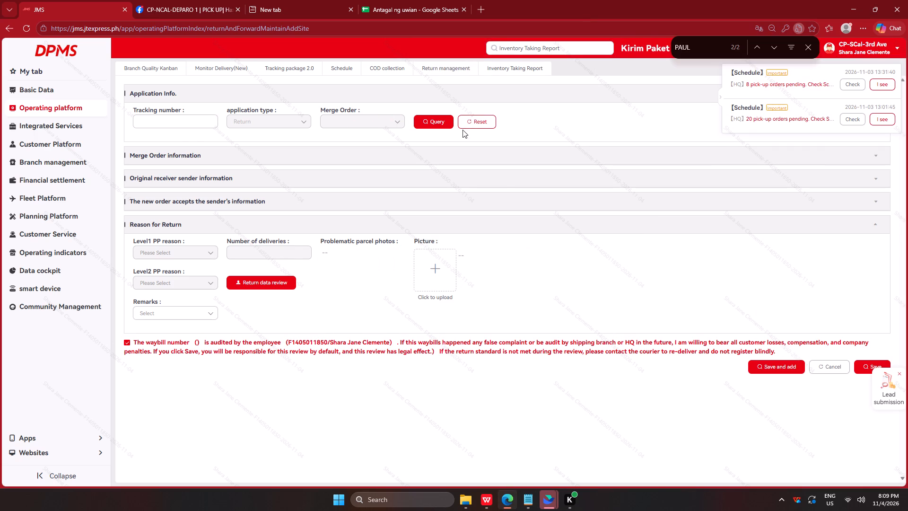
{"action": "left_click", "coordinate": [176, 120]}
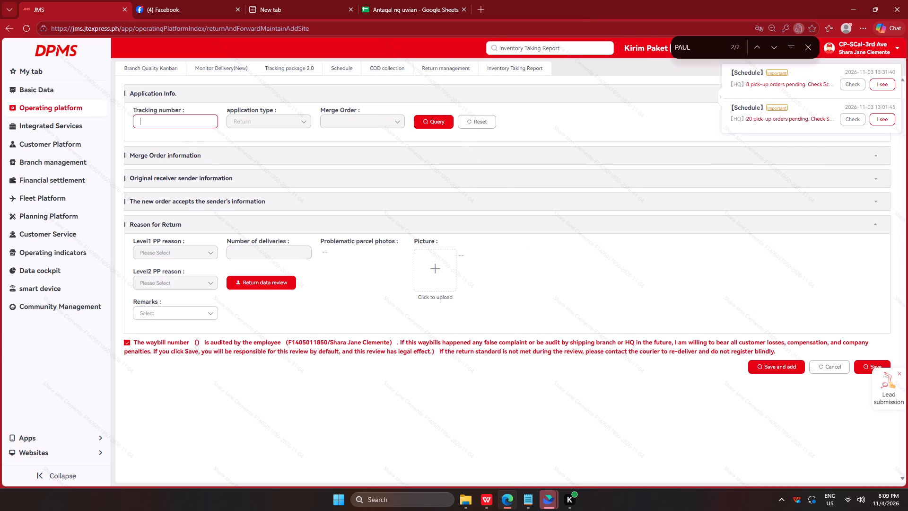
{"action": "key", "text": "ctrl+v"}
{"action": "left_click", "coordinate": [431, 124]}
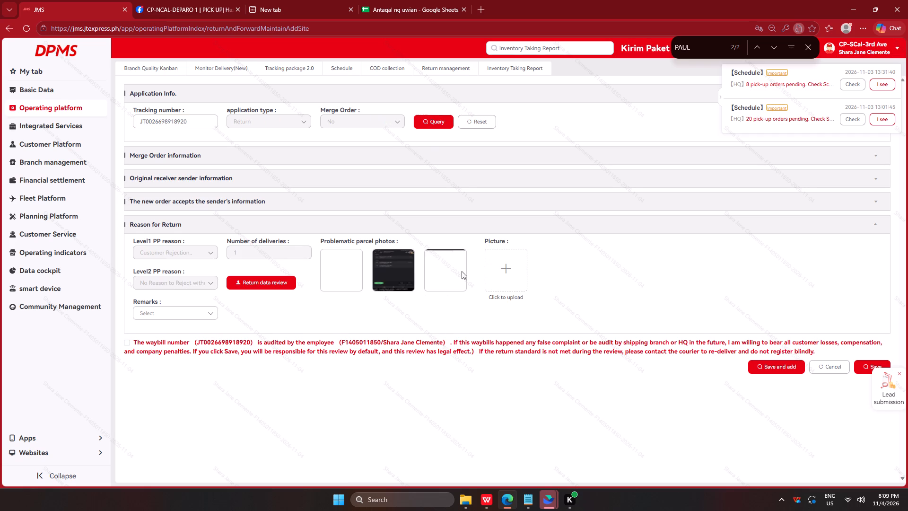
{"action": "left_click", "coordinate": [343, 285]}
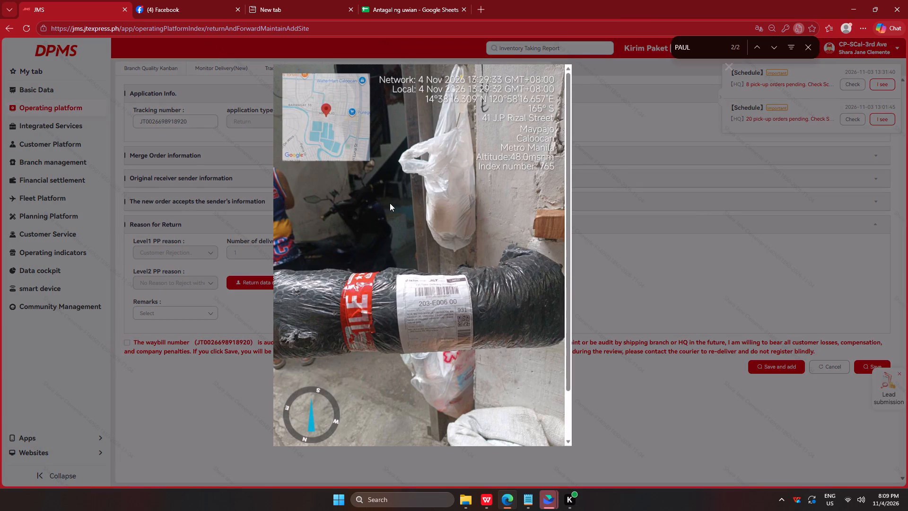
{"action": "right_click", "coordinate": [393, 200]}
{"action": "left_click", "coordinate": [440, 221]}
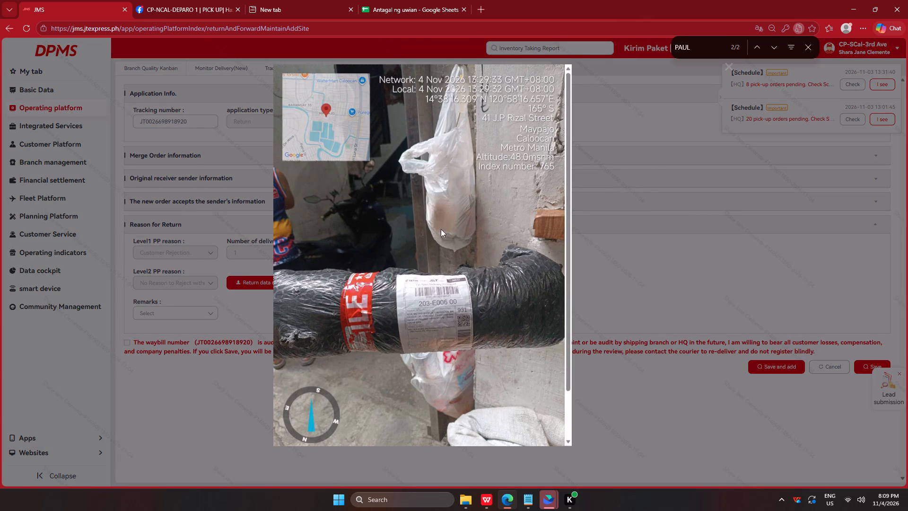
{"action": "left_click", "coordinate": [379, 314]}
{"action": "left_click", "coordinate": [252, 299]}
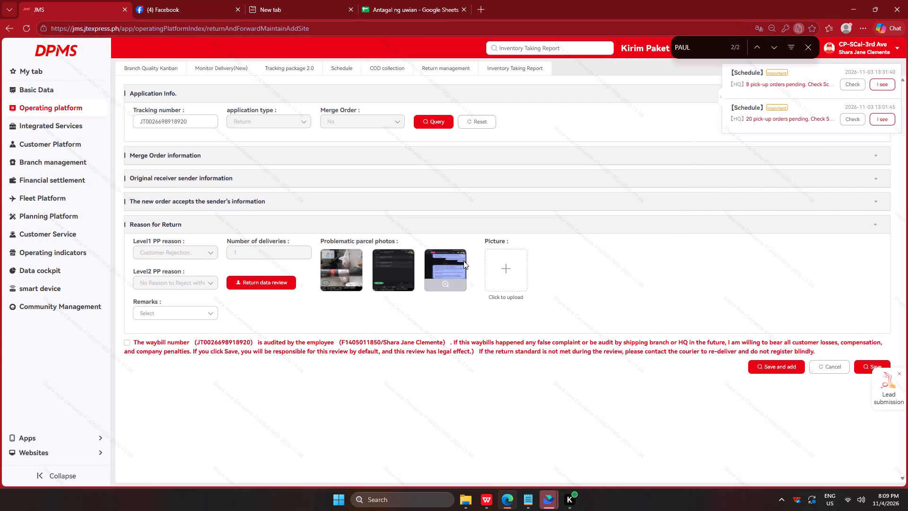
{"action": "left_click", "coordinate": [508, 263]}
{"action": "double_click", "coordinate": [113, 106]}
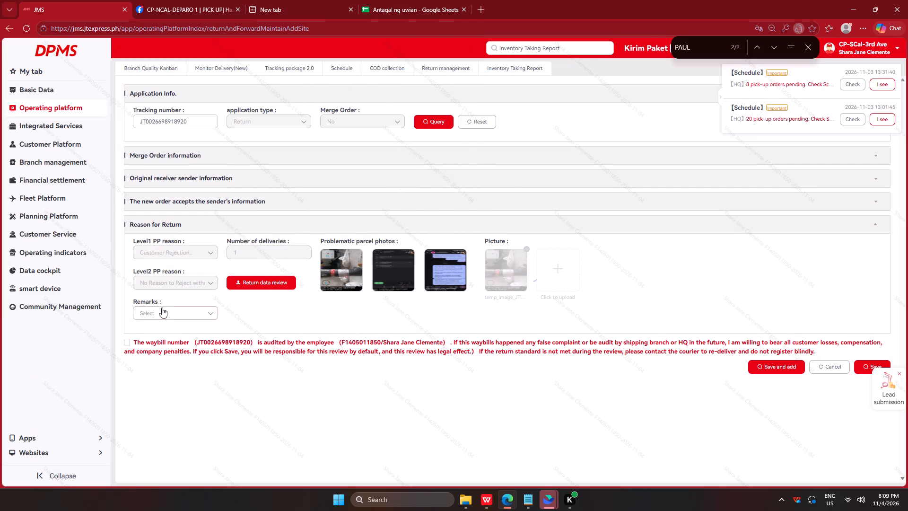
{"action": "left_click", "coordinate": [164, 309]}
{"action": "left_click", "coordinate": [187, 334]}
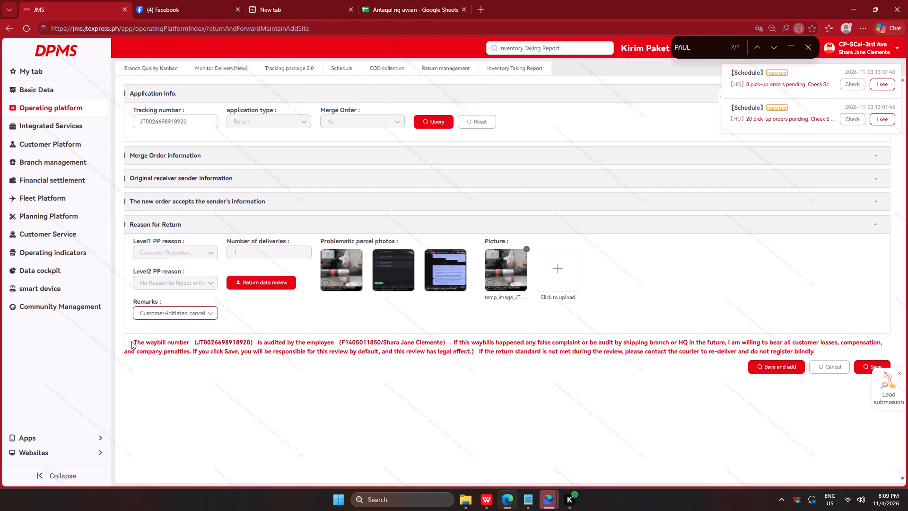
{"action": "left_click", "coordinate": [131, 341]}
{"action": "left_click", "coordinate": [129, 343]}
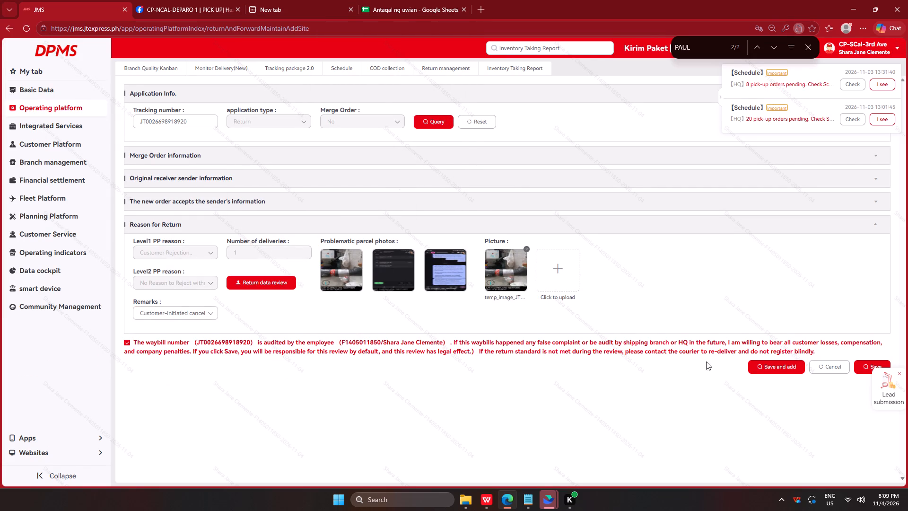
{"action": "left_click", "coordinate": [787, 364]}
{"action": "key", "text": "alt+Tab"}
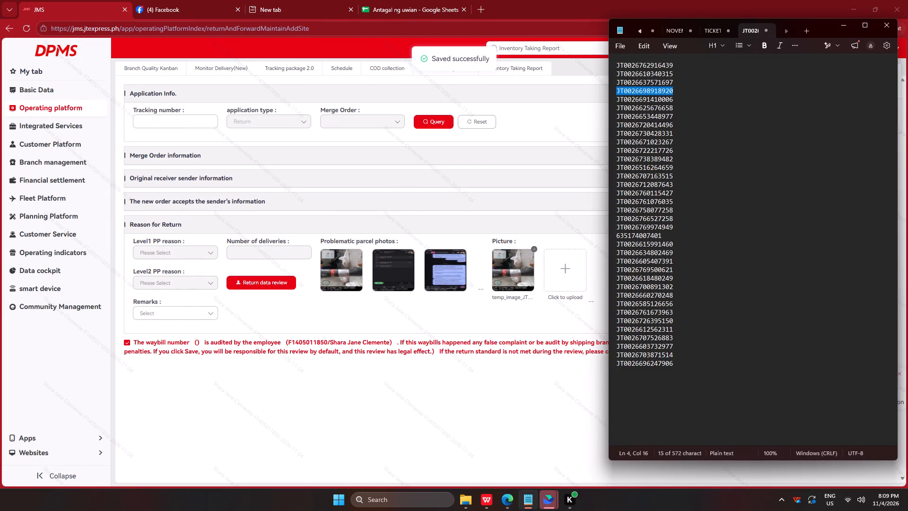
{"action": "double_click", "coordinate": [643, 99]}
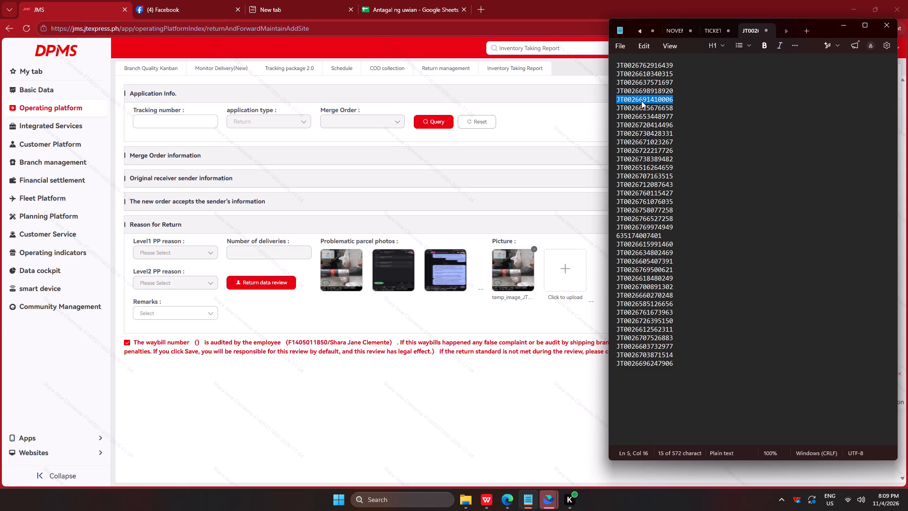
{"action": "key", "text": "ctrl+c"}
{"action": "left_click", "coordinate": [179, 122]}
{"action": "key", "text": "ctrl+v"}
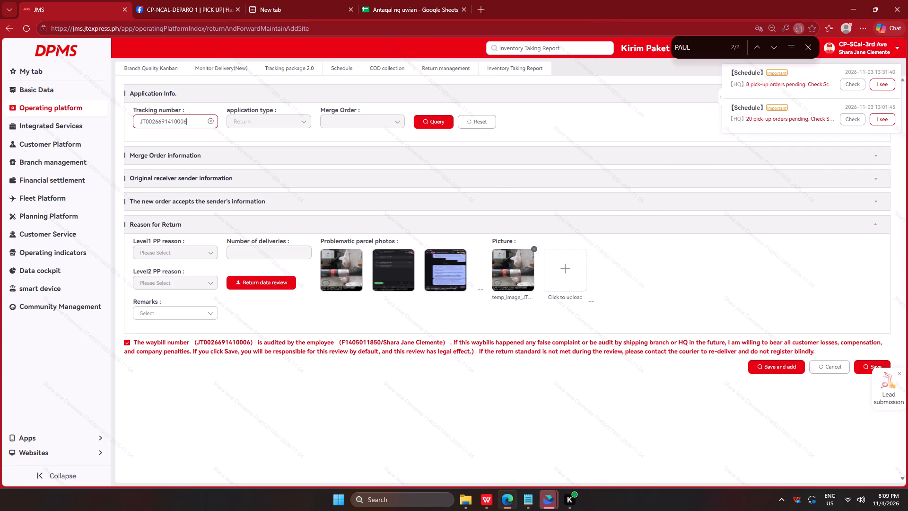
{"action": "left_click", "coordinate": [430, 122]}
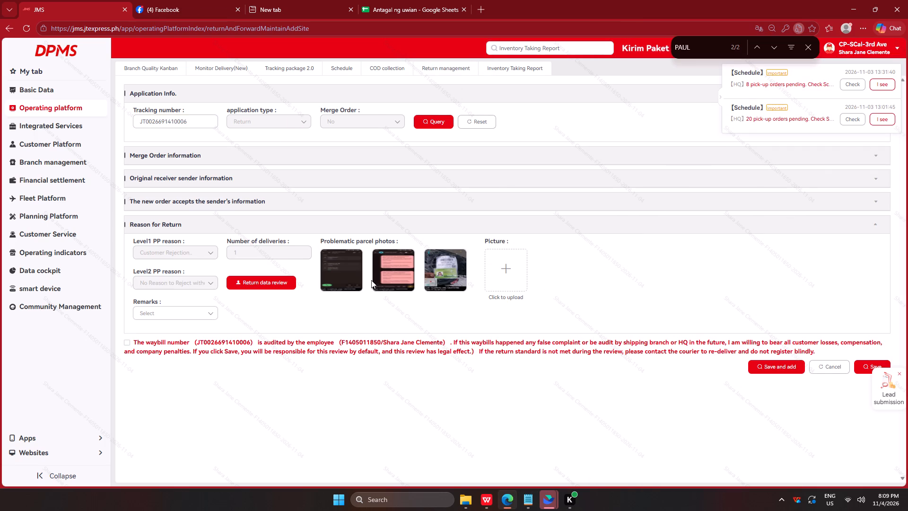
{"action": "left_click", "coordinate": [445, 283]}
{"action": "right_click", "coordinate": [452, 239]}
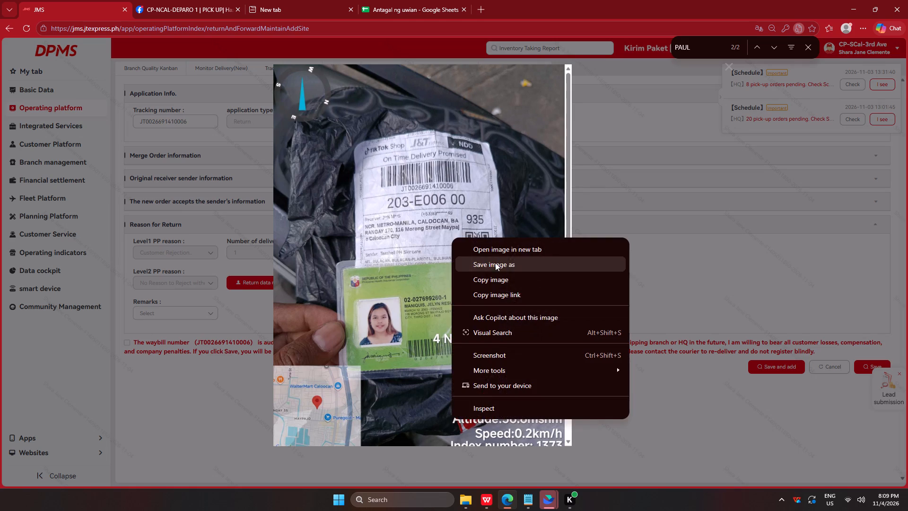
{"action": "left_click", "coordinate": [495, 263]}
{"action": "left_click", "coordinate": [375, 316]}
{"action": "left_click", "coordinate": [255, 311]}
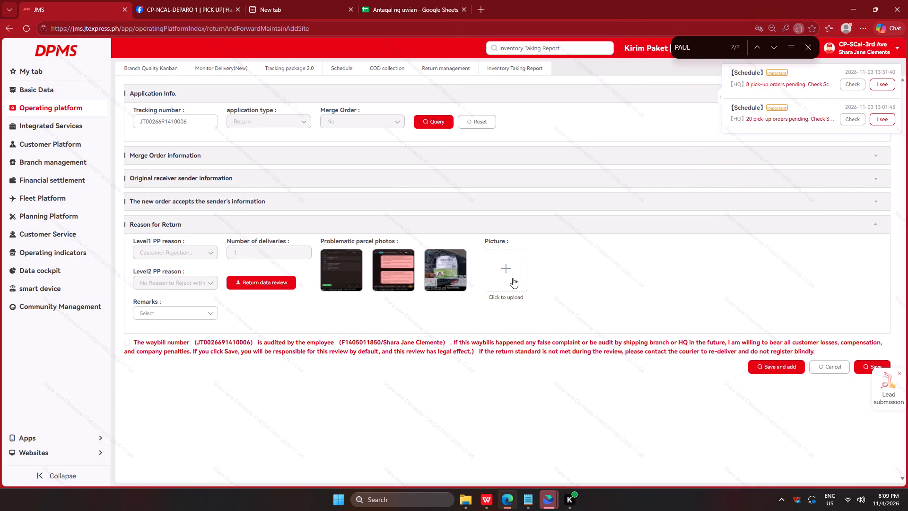
{"action": "left_click", "coordinate": [510, 279]}
{"action": "double_click", "coordinate": [123, 87]}
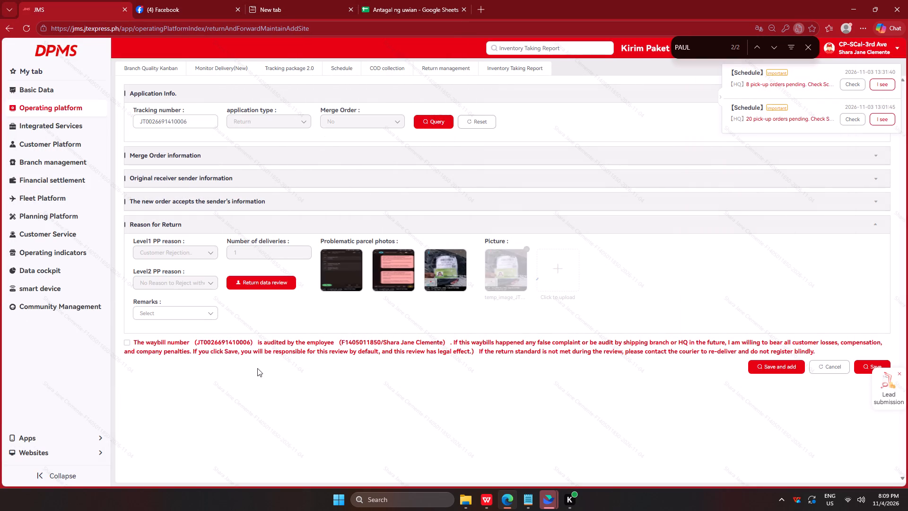
{"action": "left_click", "coordinate": [205, 311]}
{"action": "left_click", "coordinate": [210, 336]}
{"action": "left_click", "coordinate": [130, 345]}
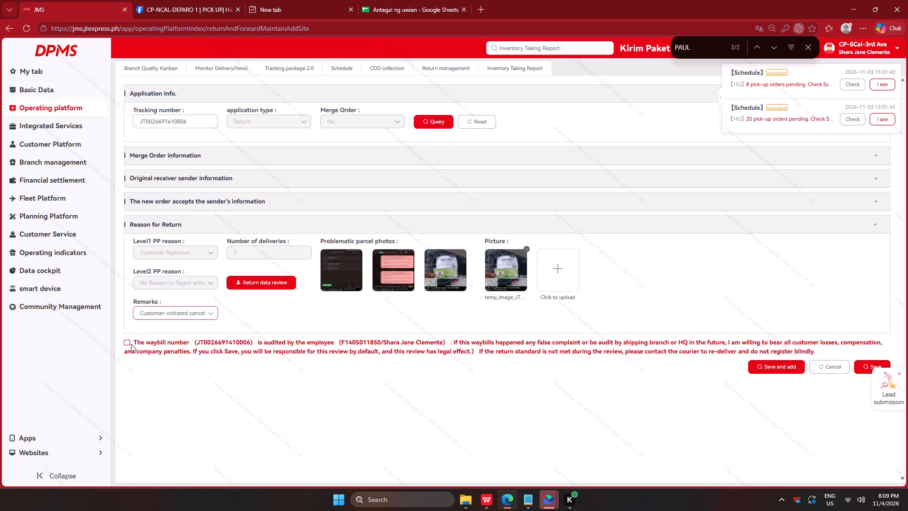
{"action": "left_click", "coordinate": [760, 360]}
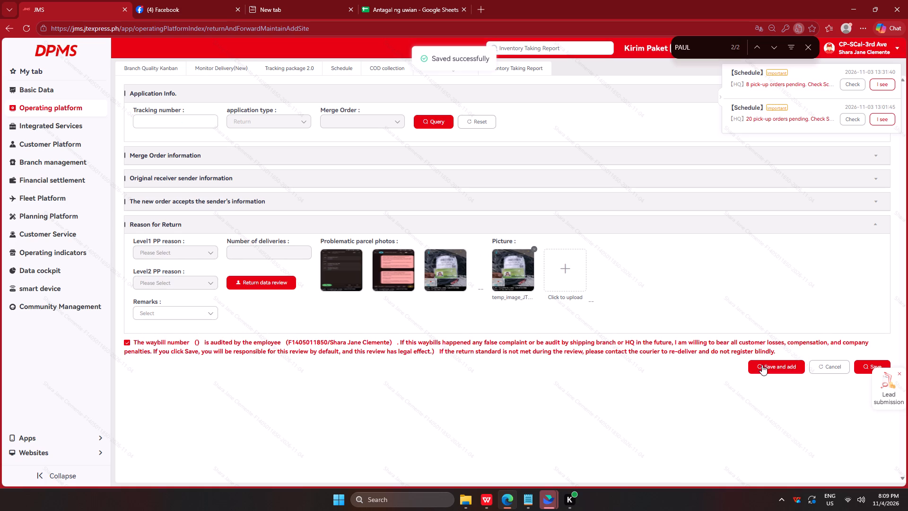
{"action": "key", "text": "alt+Tab"}
{"action": "double_click", "coordinate": [644, 111]}
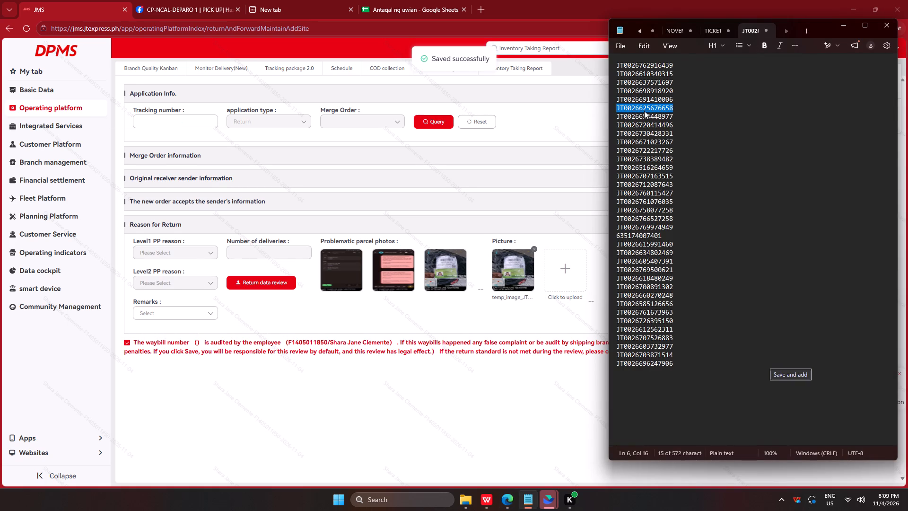
{"action": "key", "text": "ctrl+c"}
{"action": "left_click", "coordinate": [210, 123]}
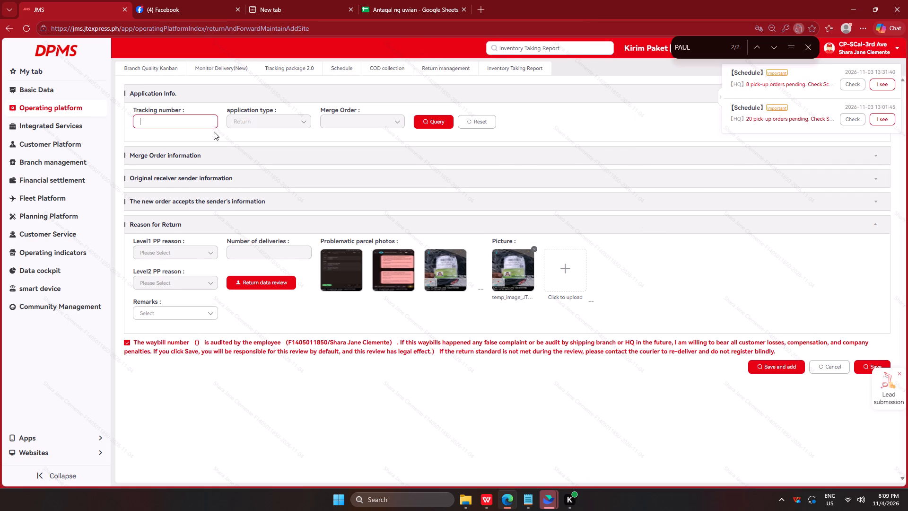
{"action": "key", "text": "ctrl+v"}
{"action": "left_click", "coordinate": [441, 119]}
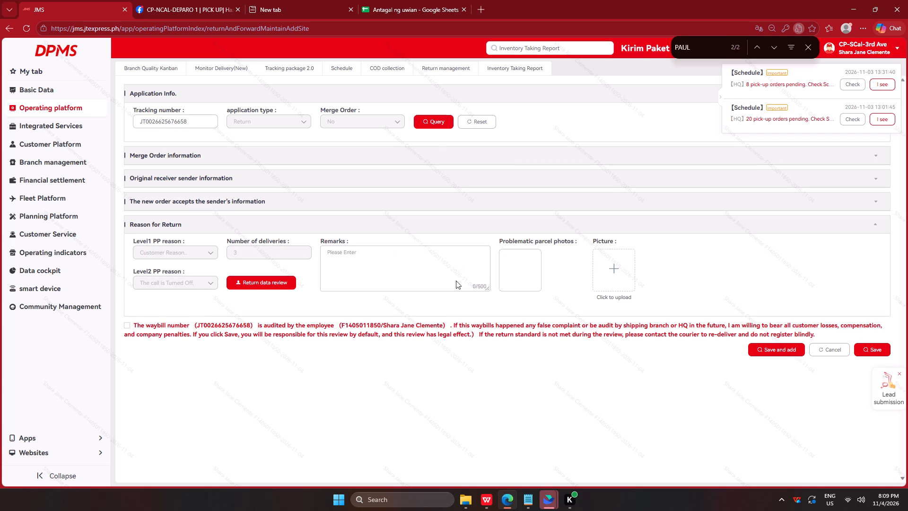
{"action": "left_click", "coordinate": [522, 282]}
{"action": "right_click", "coordinate": [522, 238]}
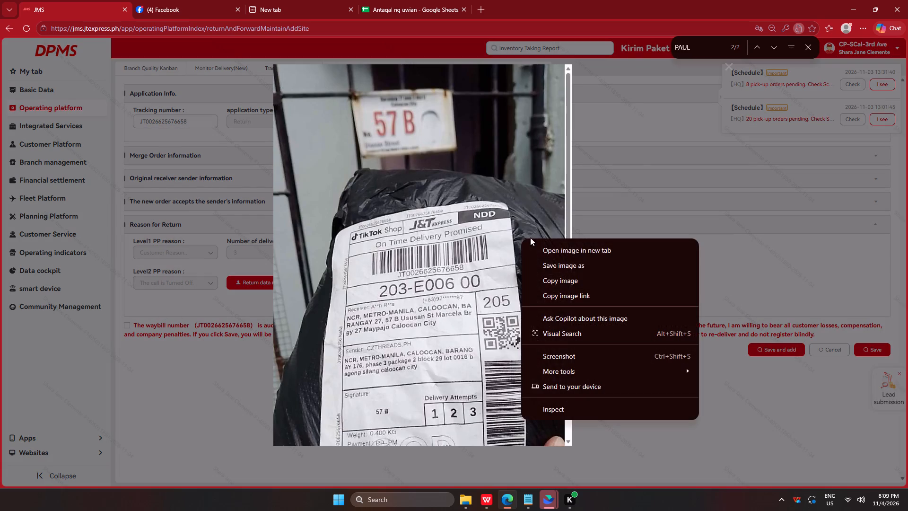
{"action": "left_click", "coordinate": [545, 267]}
{"action": "left_click", "coordinate": [384, 317]}
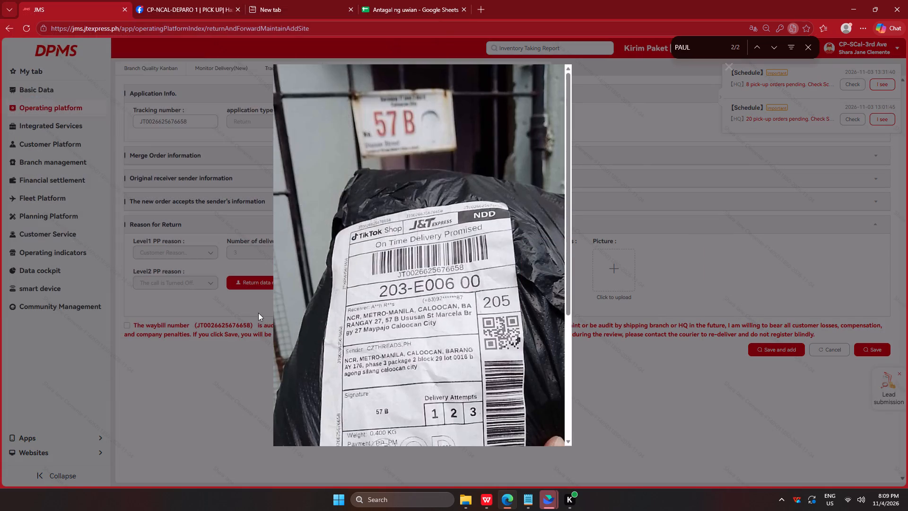
{"action": "left_click", "coordinate": [258, 308]}
{"action": "left_click", "coordinate": [611, 262]}
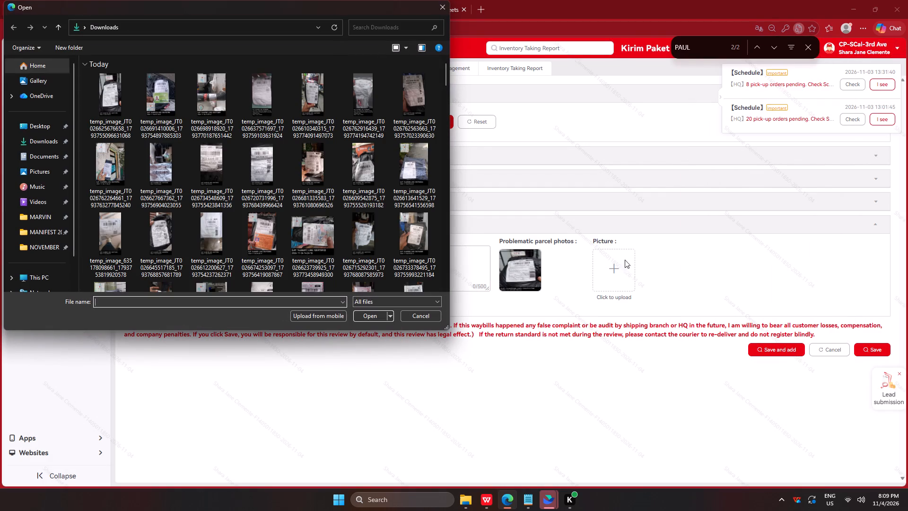
{"action": "double_click", "coordinate": [122, 124]}
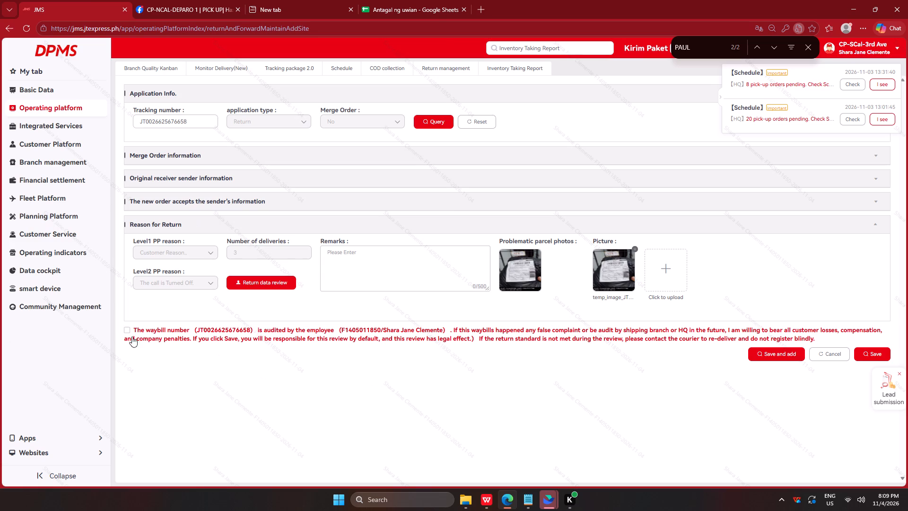
{"action": "left_click", "coordinate": [130, 332]}
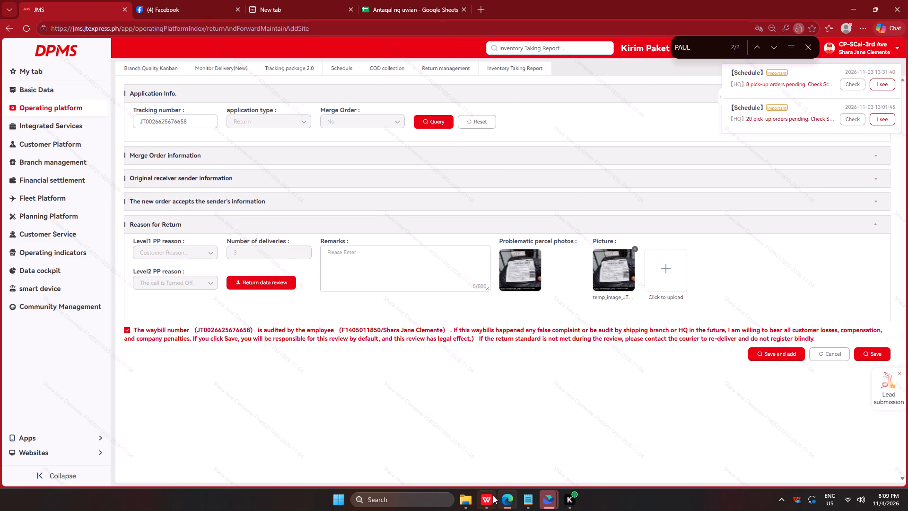
{"action": "left_click", "coordinate": [493, 495]}
{"action": "left_click", "coordinate": [600, 169]}
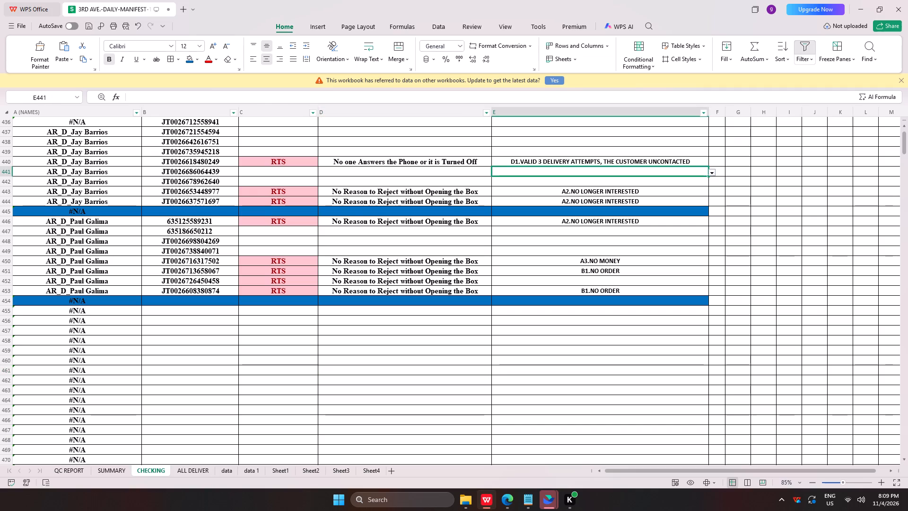
{"action": "left_click", "coordinate": [605, 163]}
{"action": "key", "text": "ctrl+c"}
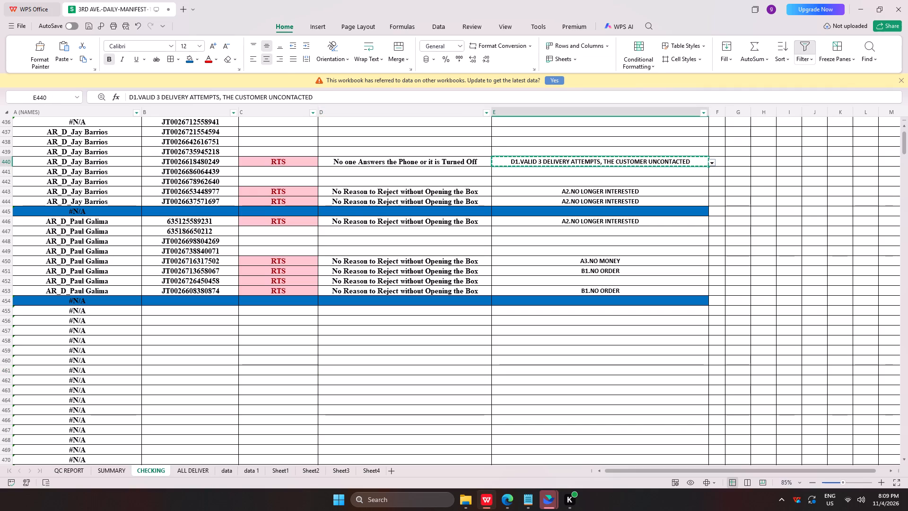
{"action": "key", "text": "alt+Tab"}
{"action": "left_click", "coordinate": [401, 282]}
{"action": "key", "text": "ctrl+v"}
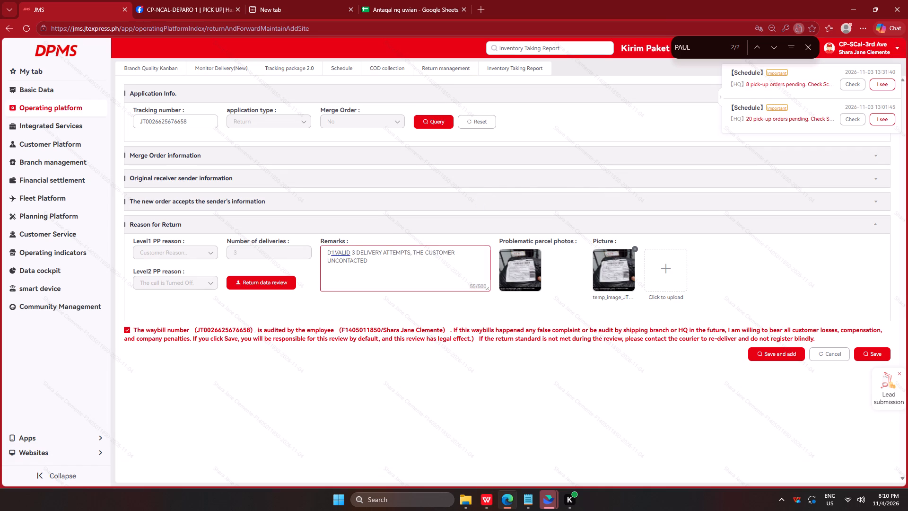
{"action": "left_click", "coordinate": [788, 355]}
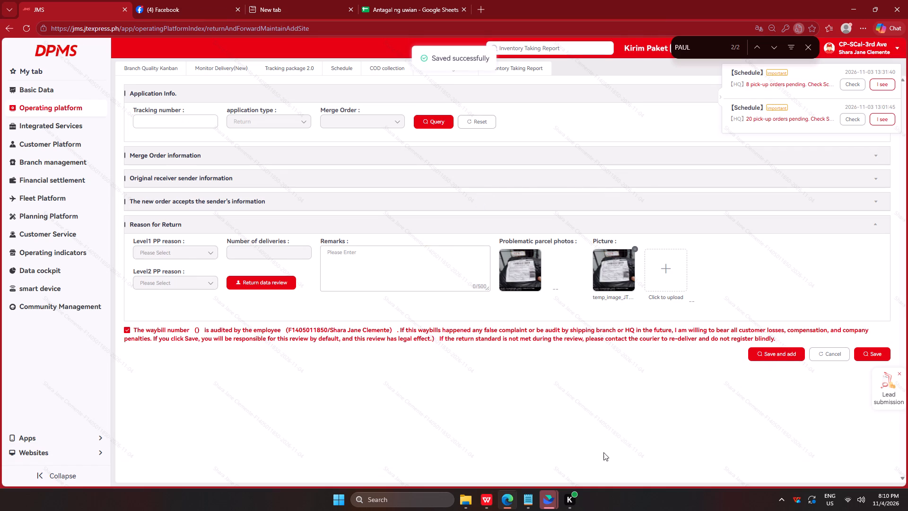
{"action": "left_click", "coordinate": [527, 491]}
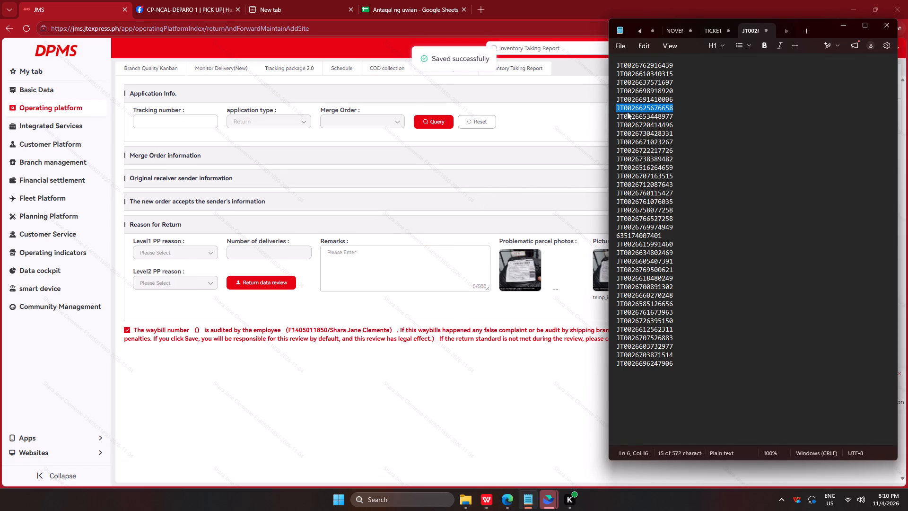
{"action": "double_click", "coordinate": [630, 118]}
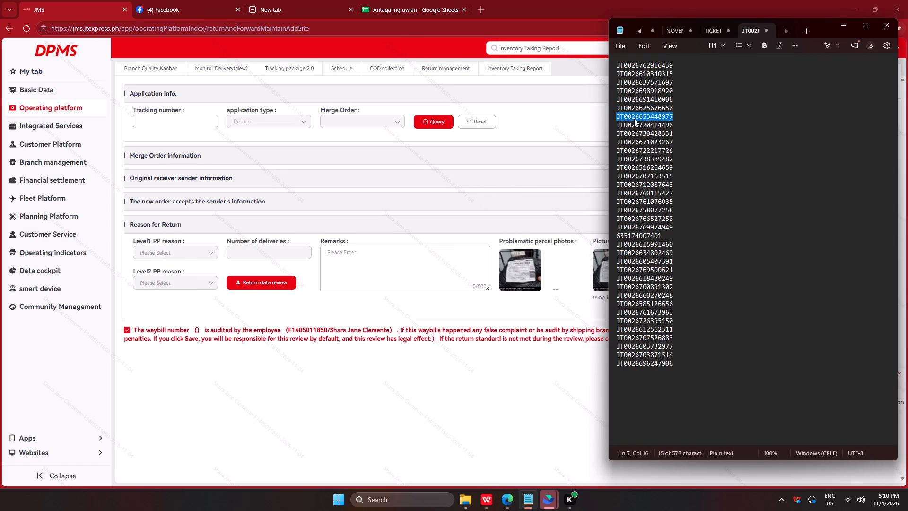
{"action": "key", "text": "ctrl+c"}
{"action": "left_click", "coordinate": [178, 121]}
{"action": "key", "text": "ctrl+v"}
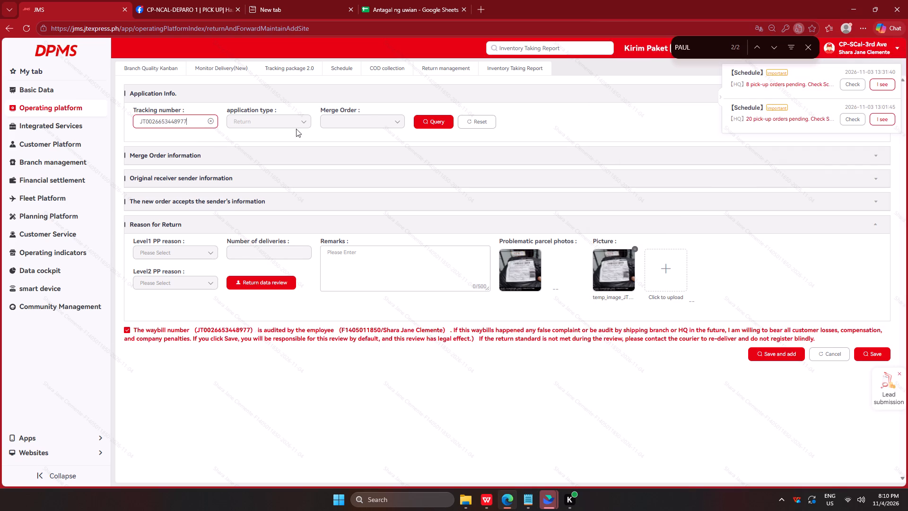
{"action": "left_click", "coordinate": [424, 119]}
{"action": "left_click", "coordinate": [342, 285]}
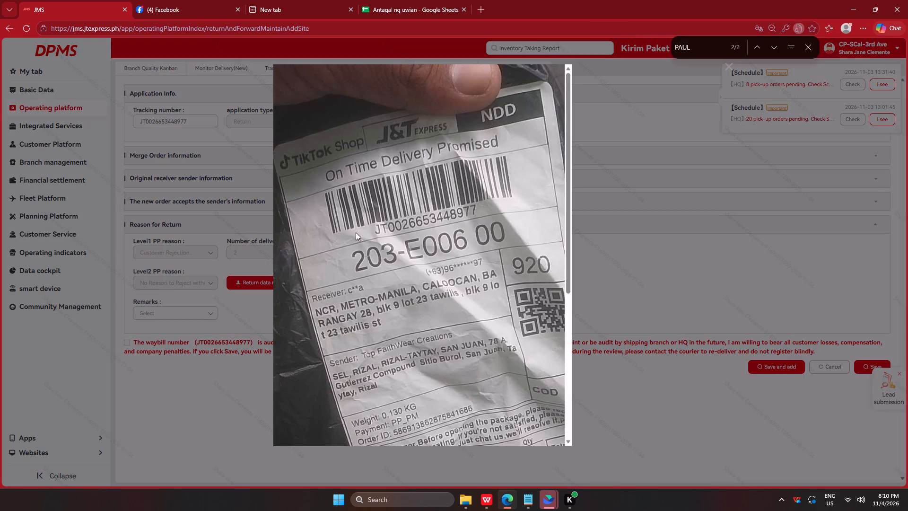
{"action": "right_click", "coordinate": [359, 206]}
{"action": "left_click", "coordinate": [389, 236]}
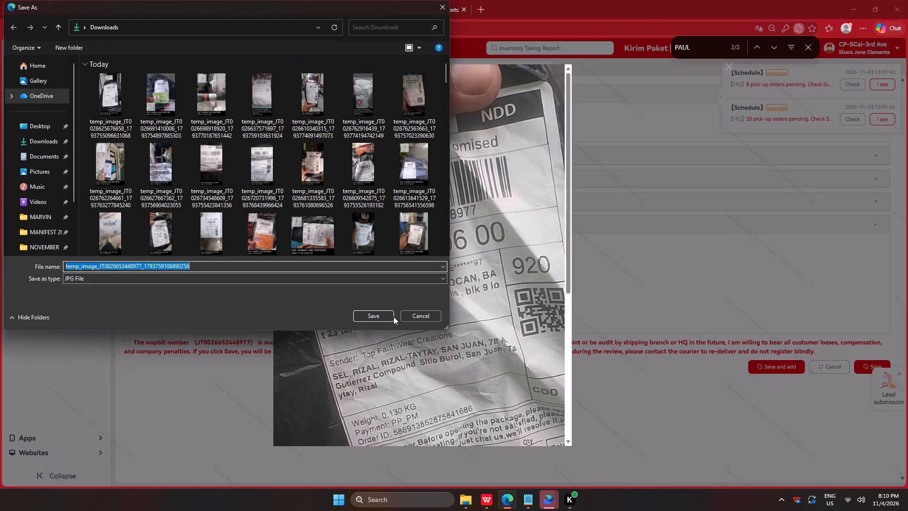
{"action": "left_click", "coordinate": [383, 316]}
{"action": "left_click", "coordinate": [237, 352]}
{"action": "left_click", "coordinate": [493, 264]}
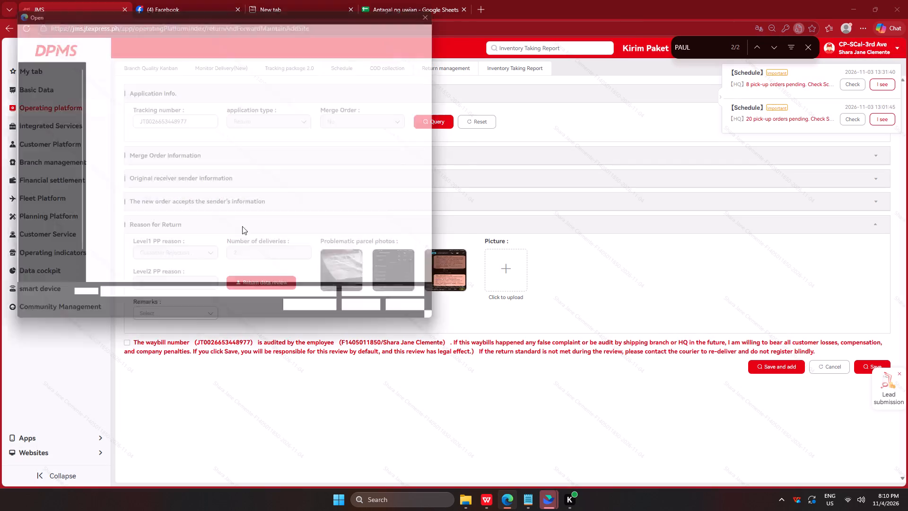
{"action": "left_click", "coordinate": [98, 122]}
{"action": "left_click", "coordinate": [101, 122]}
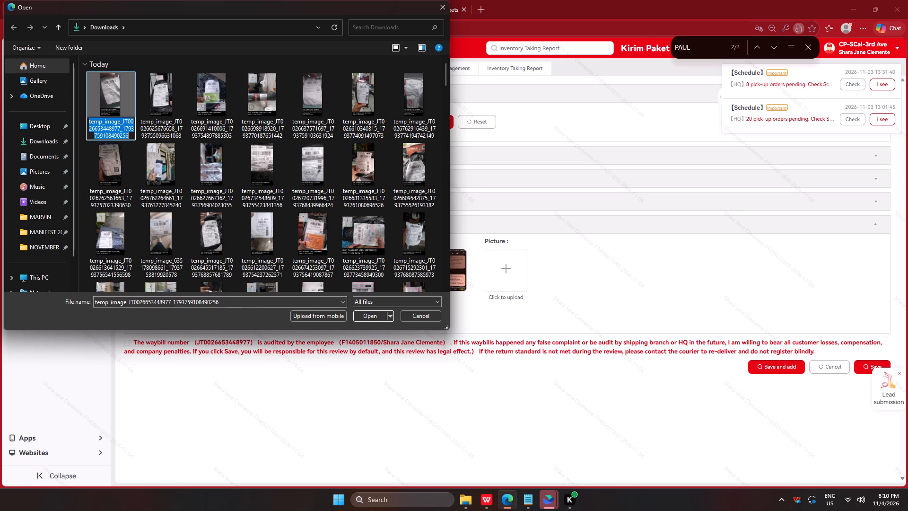
{"action": "double_click", "coordinate": [123, 104]}
{"action": "left_click", "coordinate": [171, 312]}
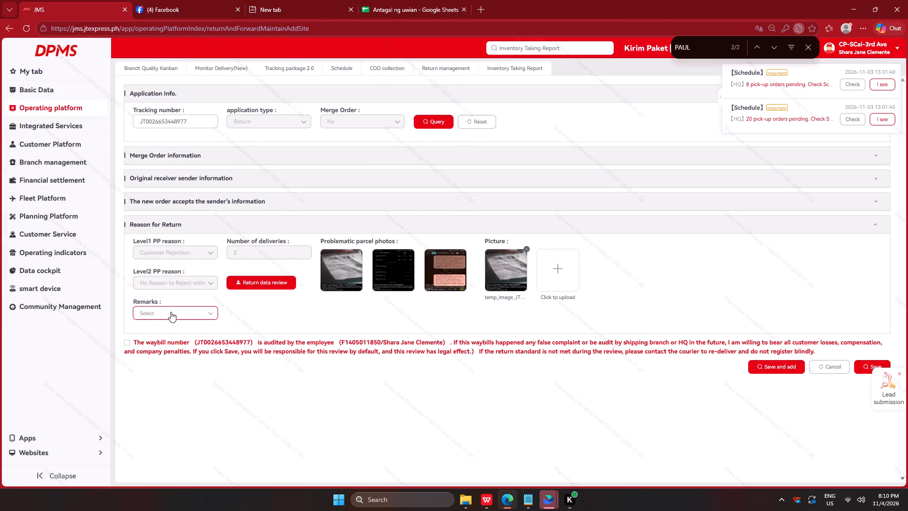
{"action": "left_click", "coordinate": [192, 336]}
{"action": "left_click", "coordinate": [127, 343]}
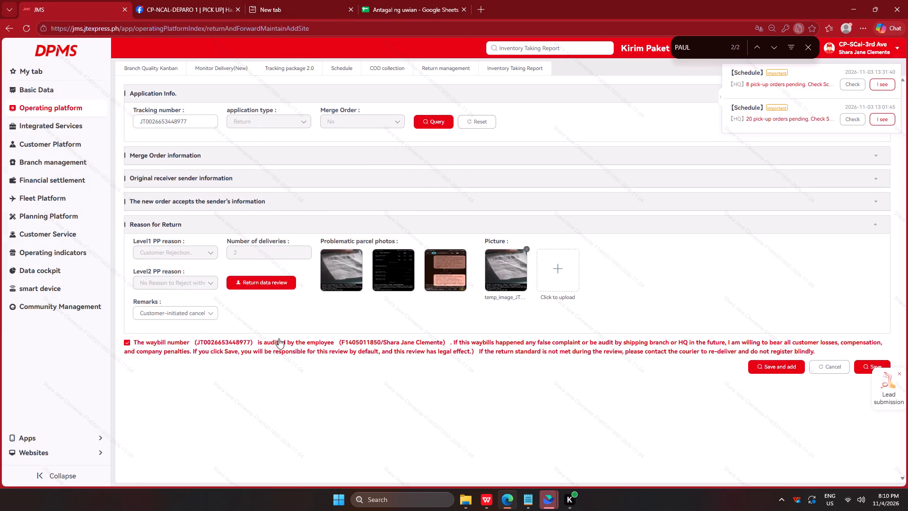
{"action": "left_click", "coordinate": [767, 365]}
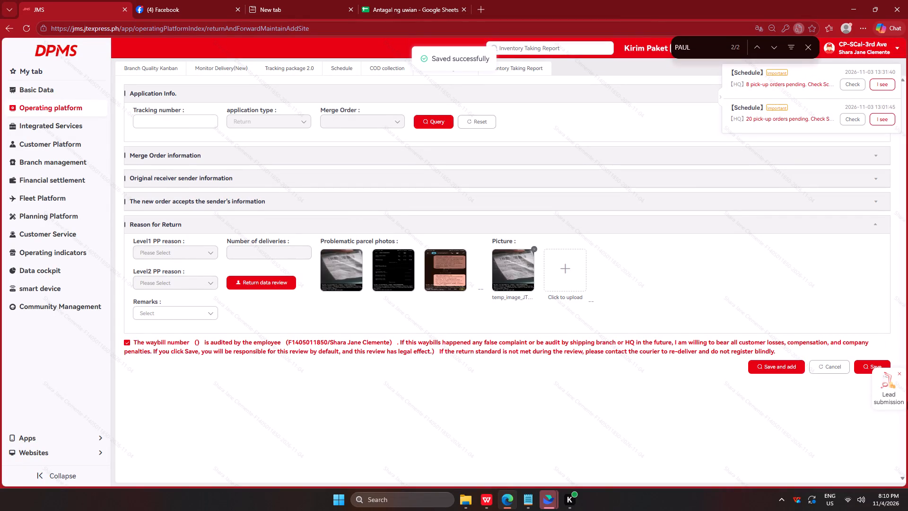
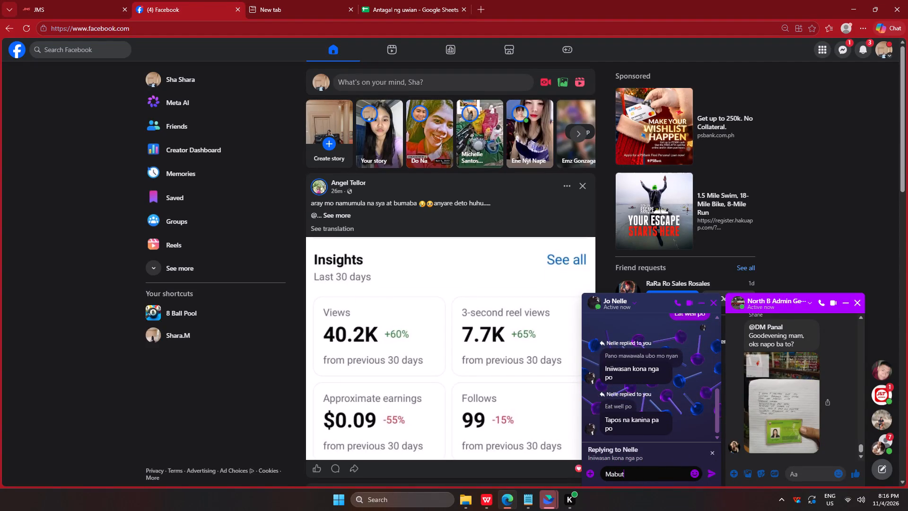
Correct the drafted reply to "Iniiwasan kona nga po" in the open private Facebook chat and send "Mabuti naman po".
{"action": "key", "text": "BackSpace"}
{"action": "key", "text": "BackSpace"}
{"action": "key", "text": "BackSpace"}
{"action": "key", "text": "BackSpace"}
{"action": "key", "text": "BackSpace"}
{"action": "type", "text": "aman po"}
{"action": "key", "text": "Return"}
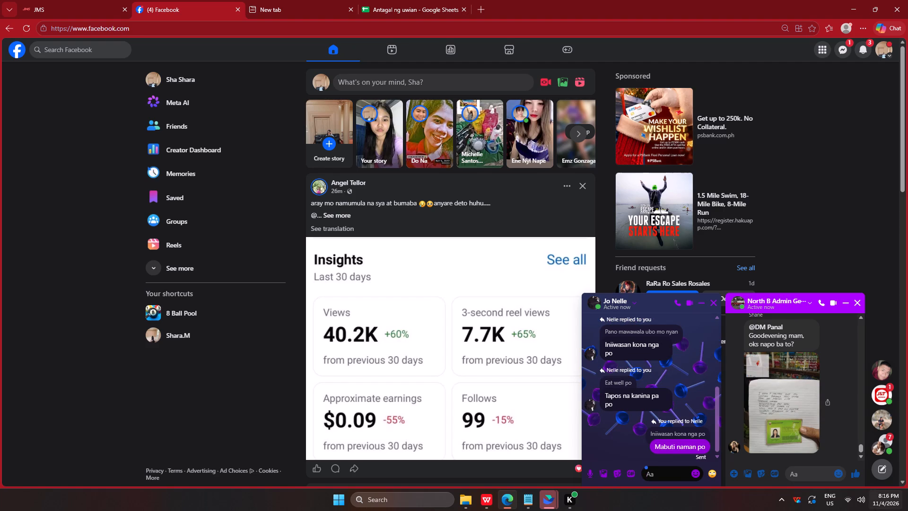
Reply "Okay" to the message "Tapos na kanina pa po" in the same private chat.
{"action": "left_click", "coordinate": [690, 402]}
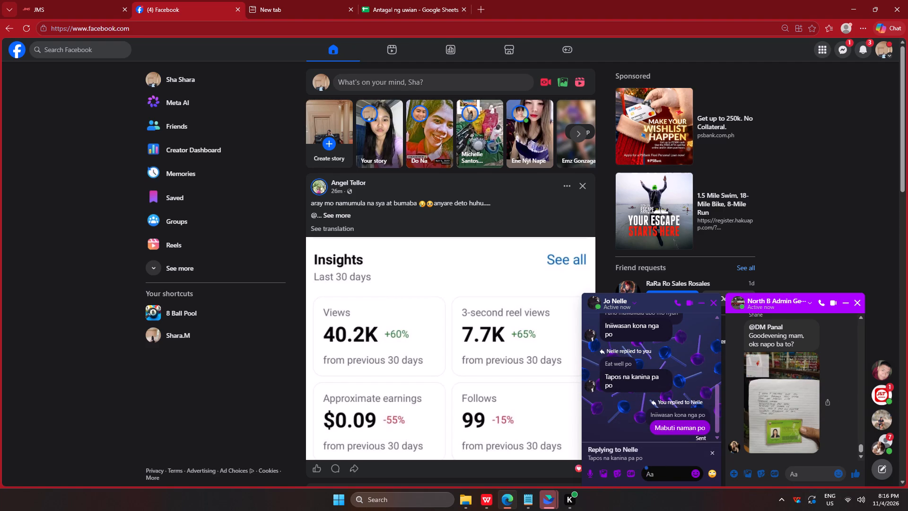
{"action": "left_click", "coordinate": [650, 481]}
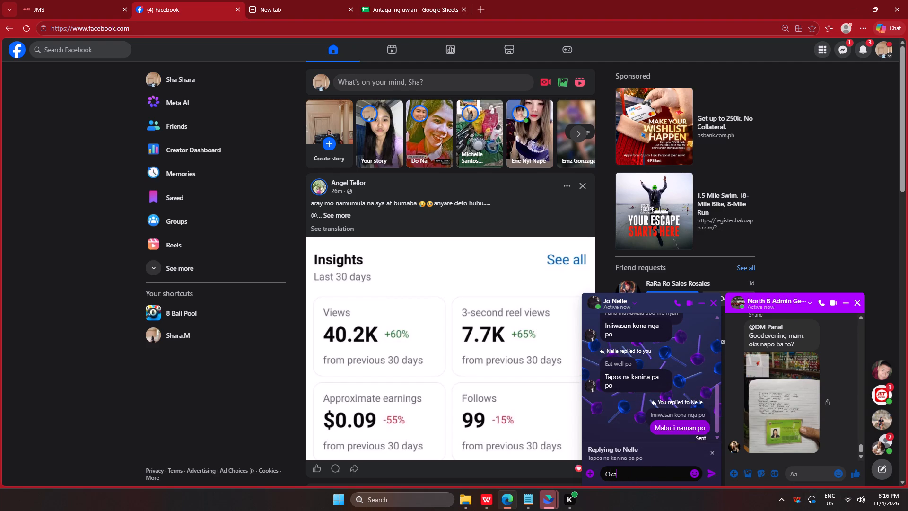
{"action": "key", "text": "Return"}
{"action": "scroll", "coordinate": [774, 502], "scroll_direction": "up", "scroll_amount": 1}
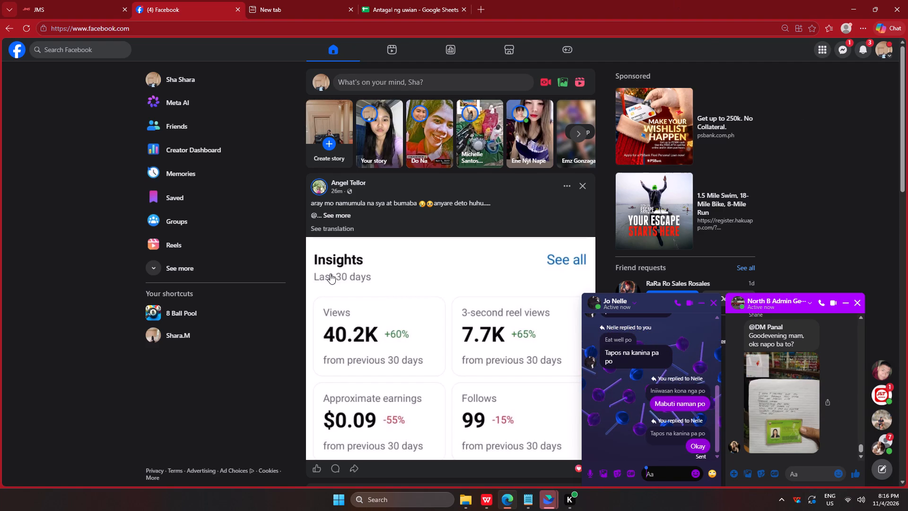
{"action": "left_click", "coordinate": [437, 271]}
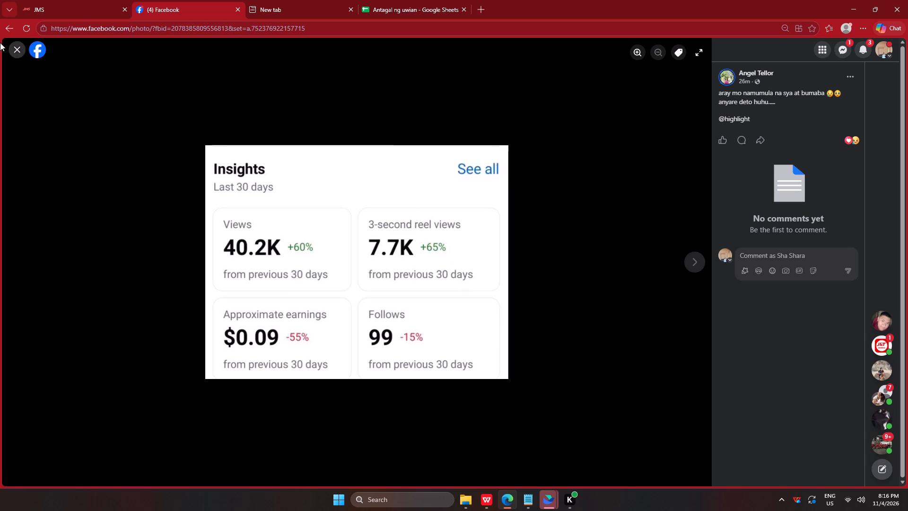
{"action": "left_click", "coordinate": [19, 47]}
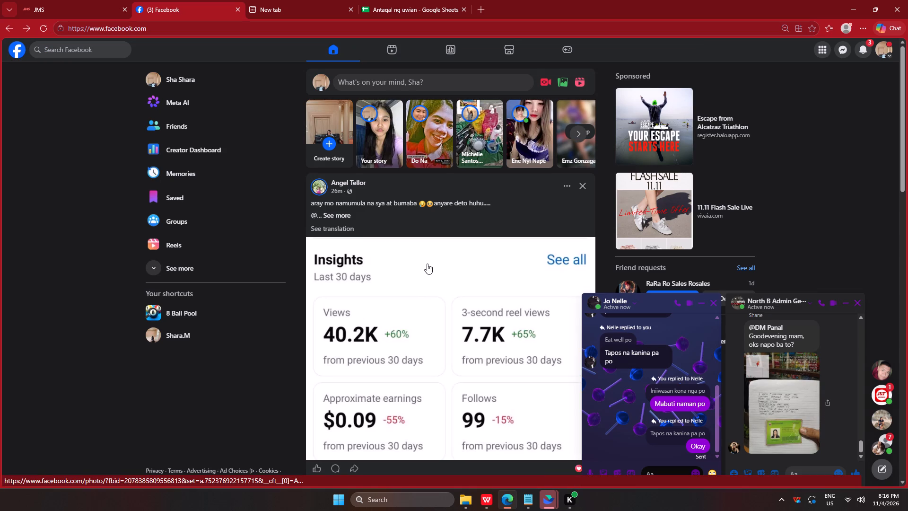
Switch to JMS and save the third problematic parcel photo of the return application as a JPG in Downloads.
{"action": "left_click", "coordinate": [61, 11]}
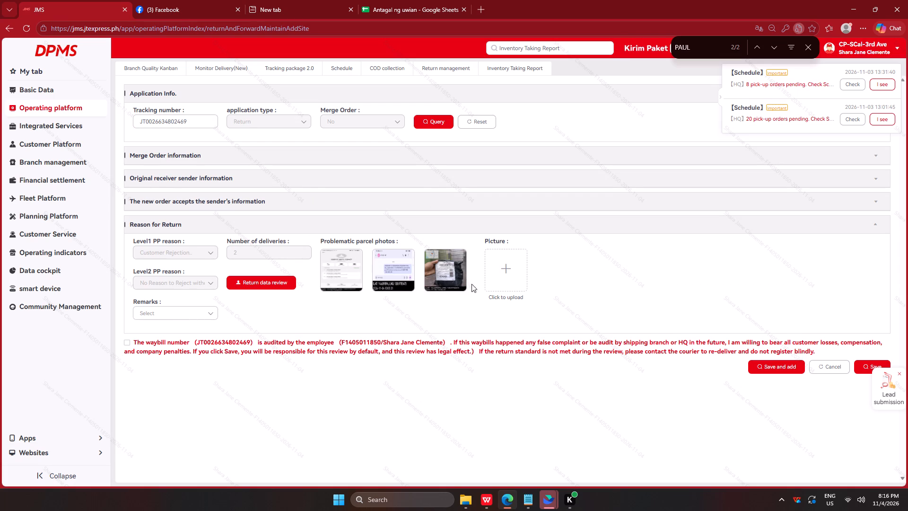
{"action": "left_click", "coordinate": [446, 282]}
{"action": "right_click", "coordinate": [449, 213]}
{"action": "left_click", "coordinate": [492, 238]}
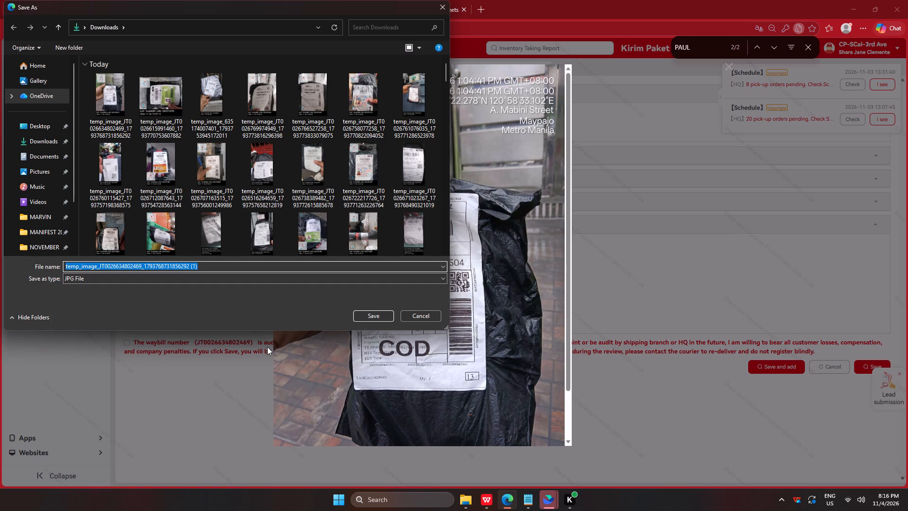
{"action": "left_click", "coordinate": [439, 8]}
{"action": "left_click", "coordinate": [237, 298]}
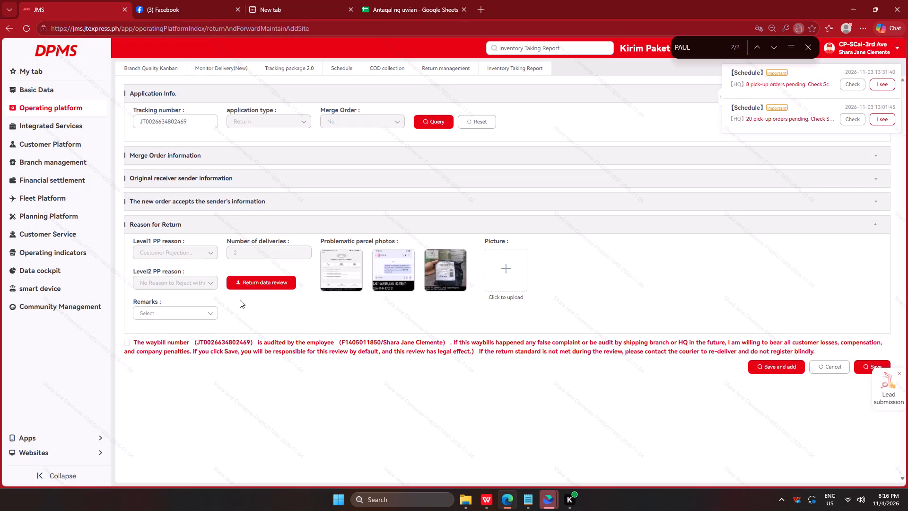
{"action": "left_click", "coordinate": [497, 263]}
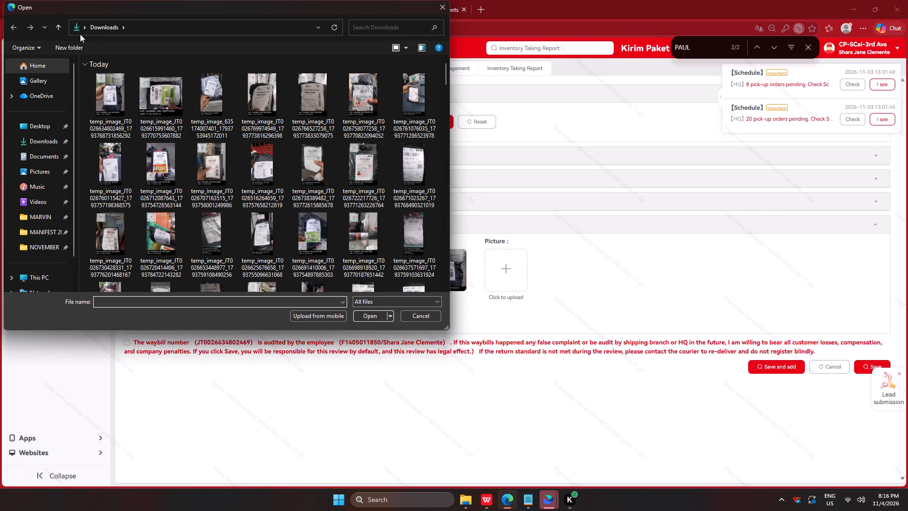
{"action": "left_click", "coordinate": [122, 113]}
{"action": "double_click", "coordinate": [124, 116]}
{"action": "double_click", "coordinate": [114, 112]}
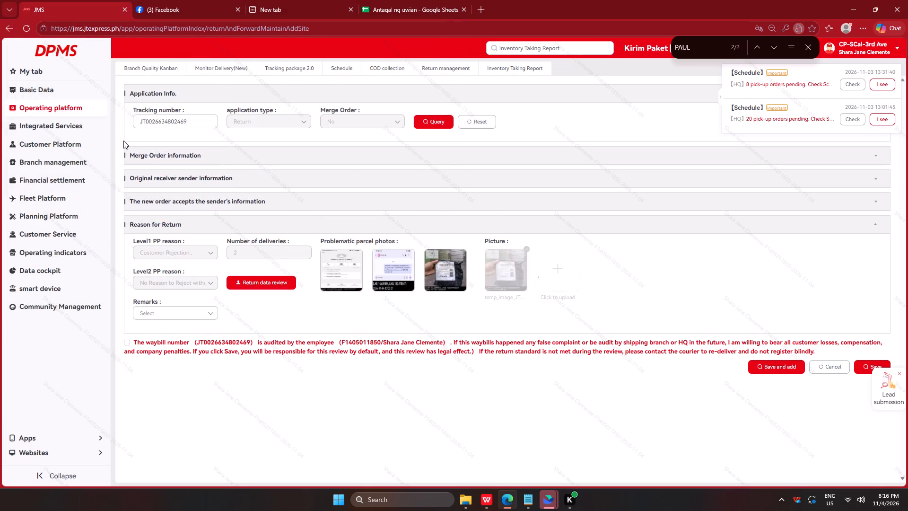
{"action": "left_click", "coordinate": [150, 317]}
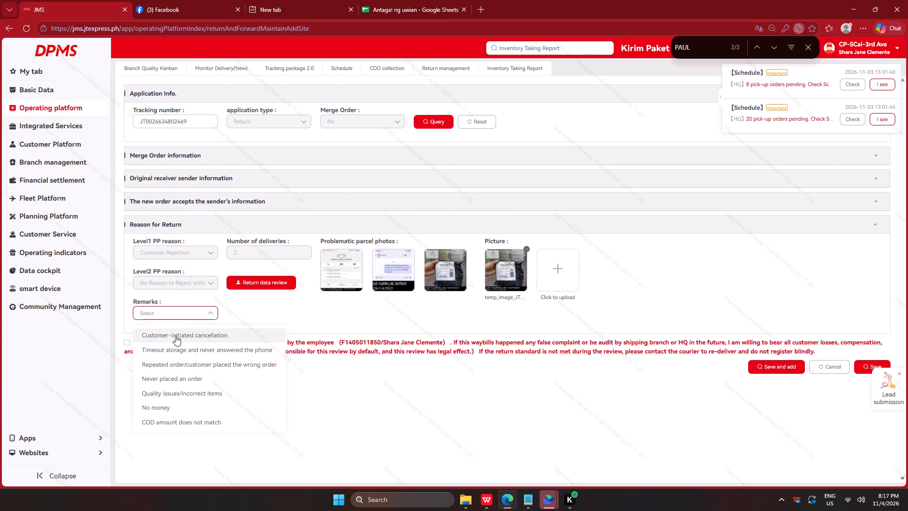
{"action": "left_click", "coordinate": [175, 335]}
{"action": "left_click", "coordinate": [124, 344]}
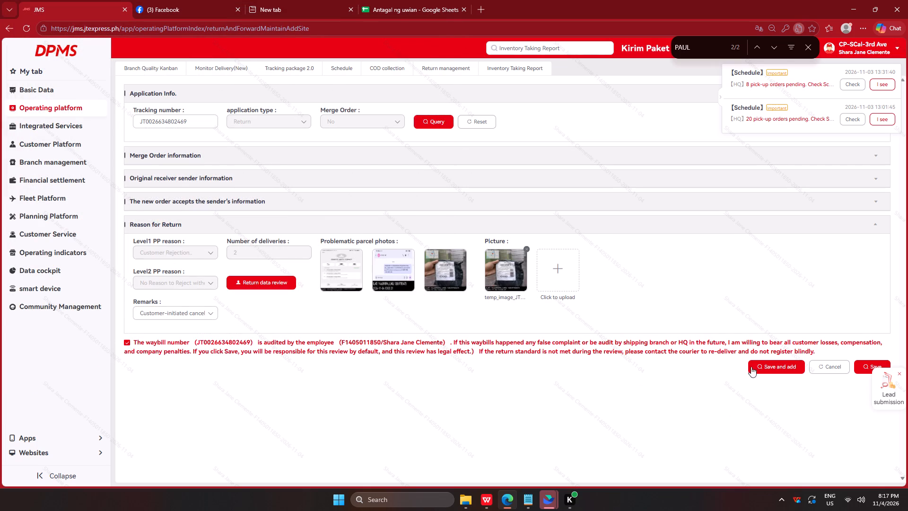
{"action": "left_click", "coordinate": [758, 365]}
{"action": "key", "text": "alt+Tab"}
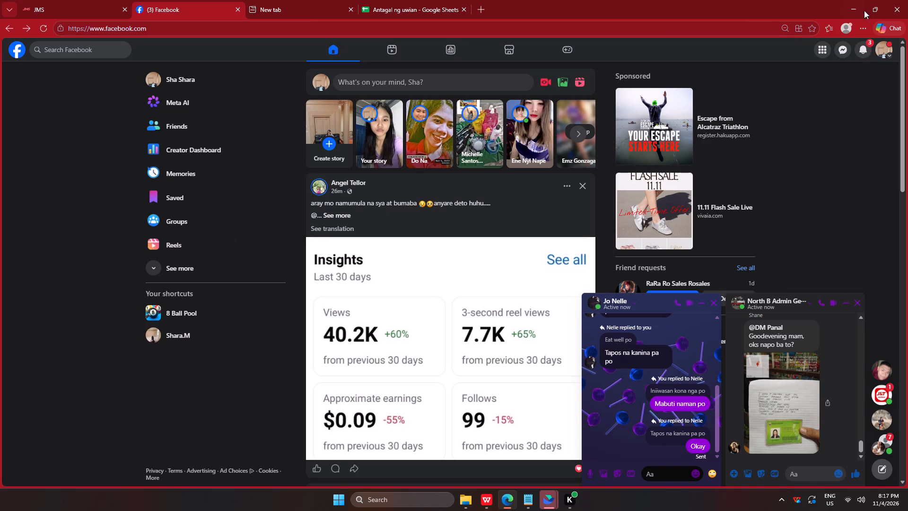
{"action": "left_click", "coordinate": [71, 7]}
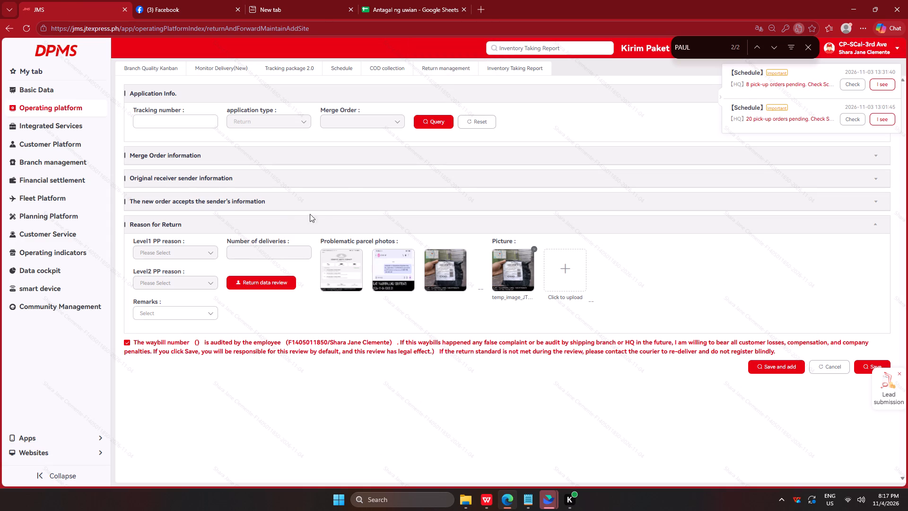
{"action": "left_click", "coordinate": [528, 501]}
{"action": "triple_click", "coordinate": [655, 262]}
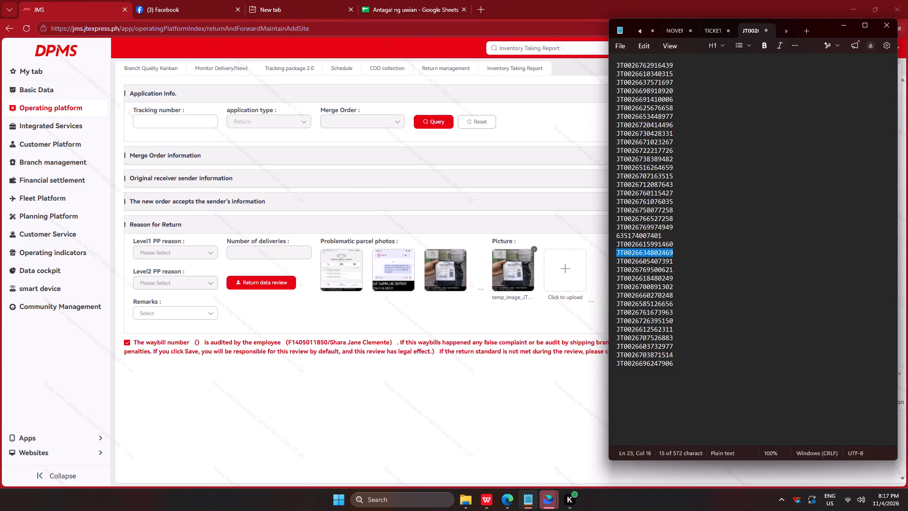
{"action": "left_click", "coordinate": [655, 260]}
{"action": "key", "text": "ctrl+c"}
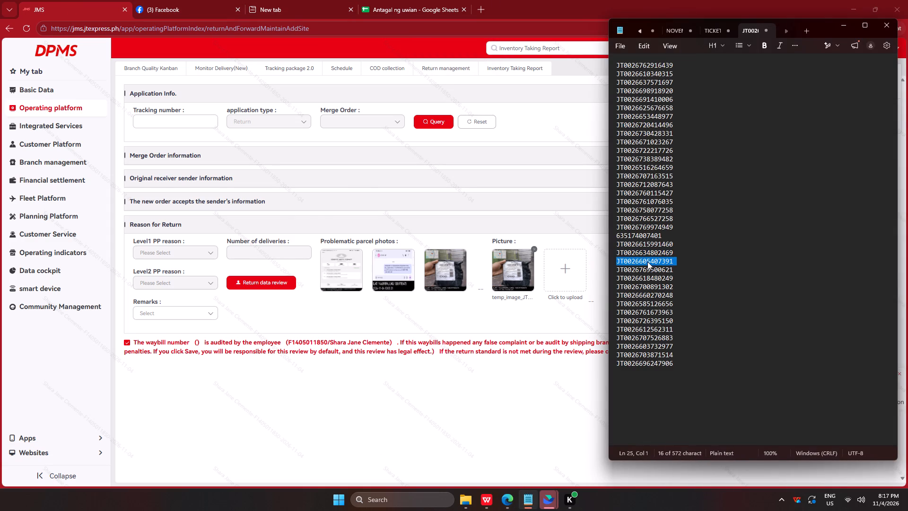
{"action": "left_click", "coordinate": [171, 111]}
{"action": "left_click", "coordinate": [172, 116]}
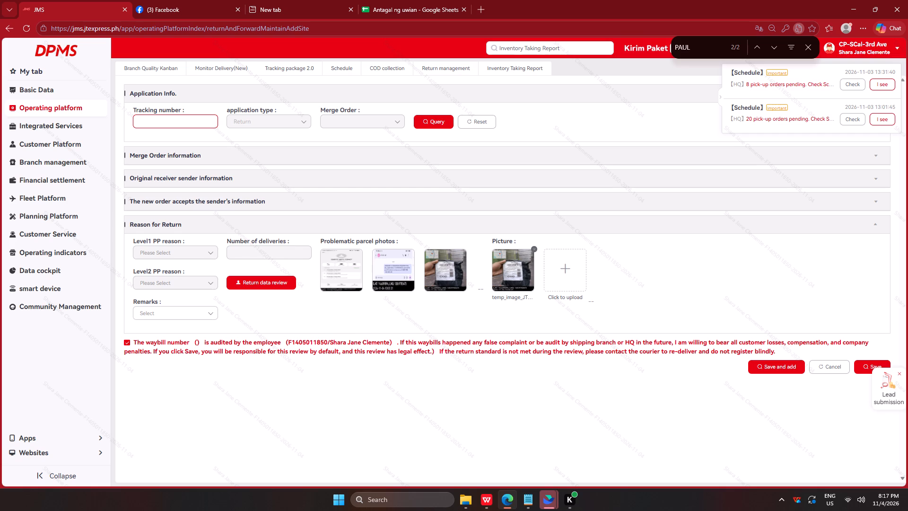
{"action": "key", "text": "ctrl+v"}
{"action": "left_click", "coordinate": [427, 124]}
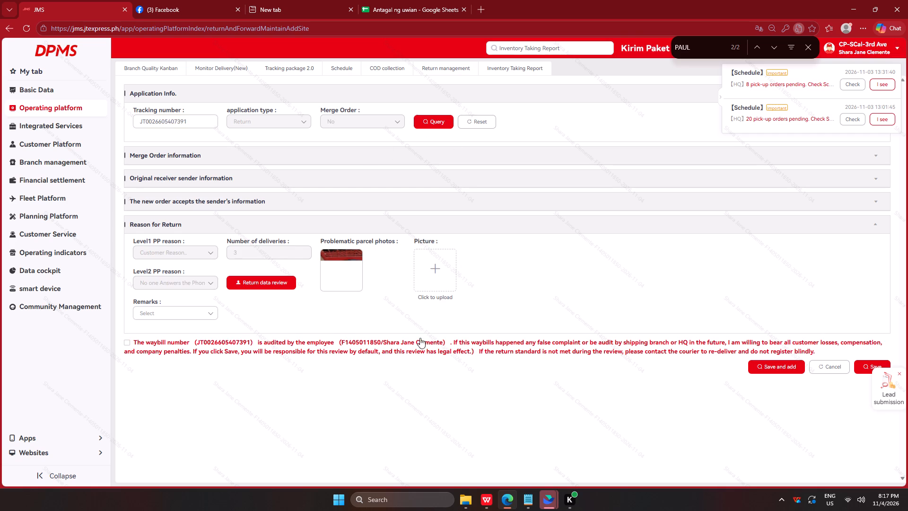
{"action": "left_click", "coordinate": [347, 287]}
{"action": "left_click", "coordinate": [346, 286]}
{"action": "left_click", "coordinate": [343, 286]}
{"action": "right_click", "coordinate": [375, 174]}
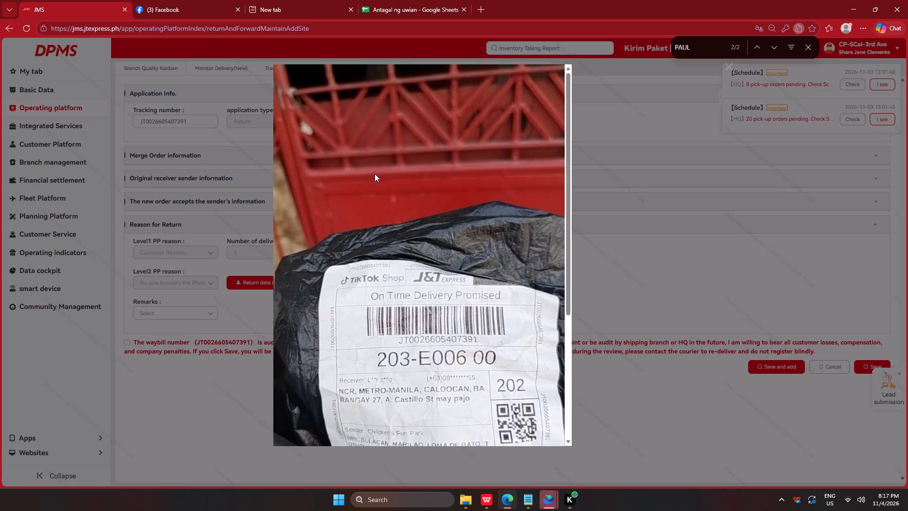
{"action": "left_click", "coordinate": [419, 202]}
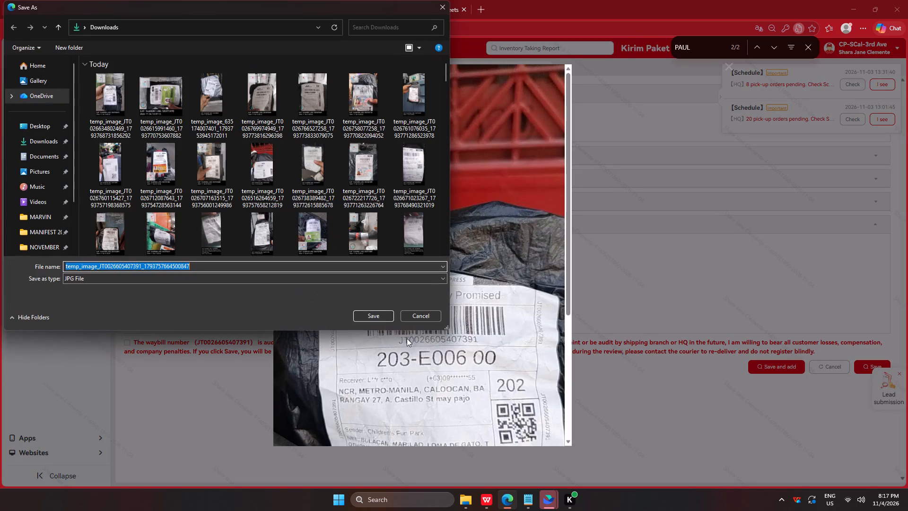
{"action": "left_click", "coordinate": [366, 317]}
{"action": "left_click", "coordinate": [249, 420]}
{"action": "left_click", "coordinate": [426, 278]}
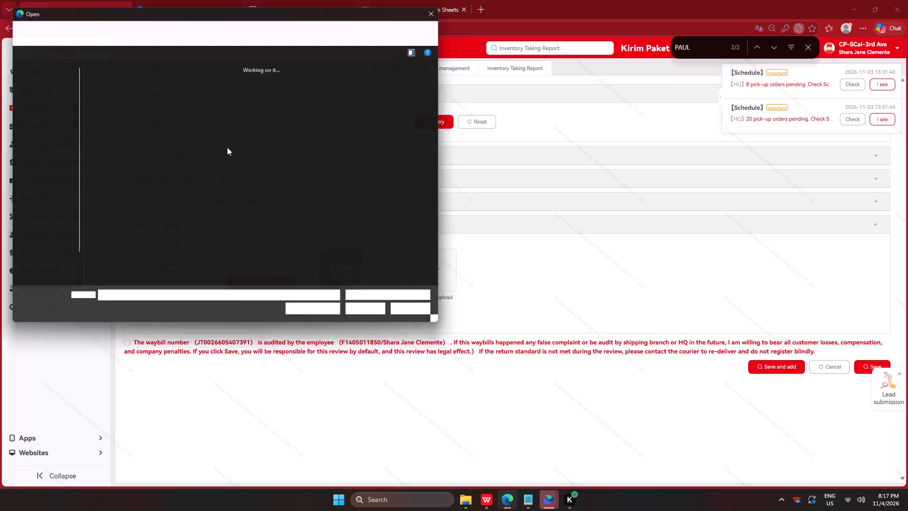
{"action": "double_click", "coordinate": [112, 116]}
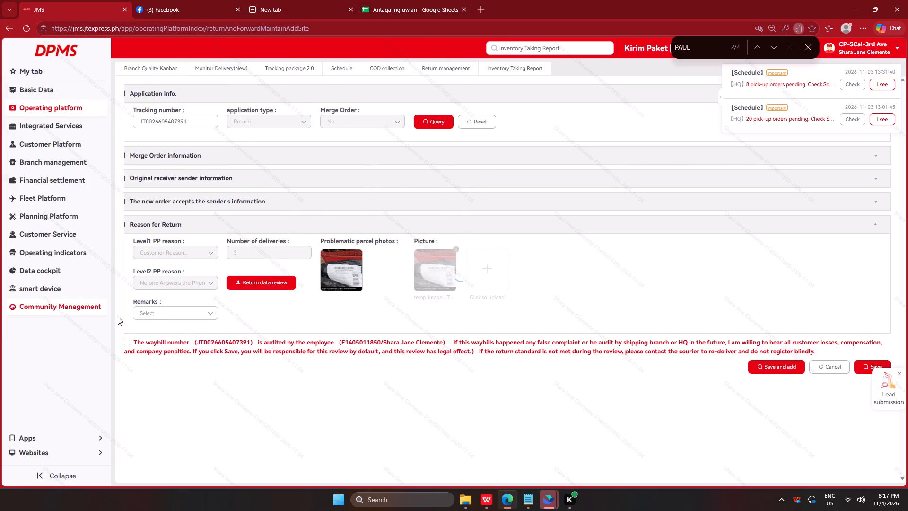
{"action": "left_click", "coordinate": [165, 312]}
{"action": "left_click", "coordinate": [192, 348]}
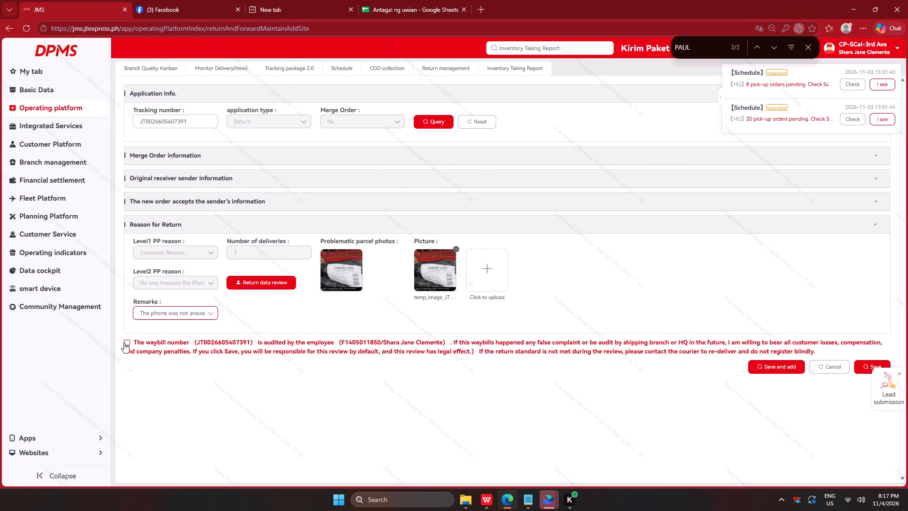
{"action": "left_click", "coordinate": [124, 343]}
{"action": "left_click", "coordinate": [776, 369]}
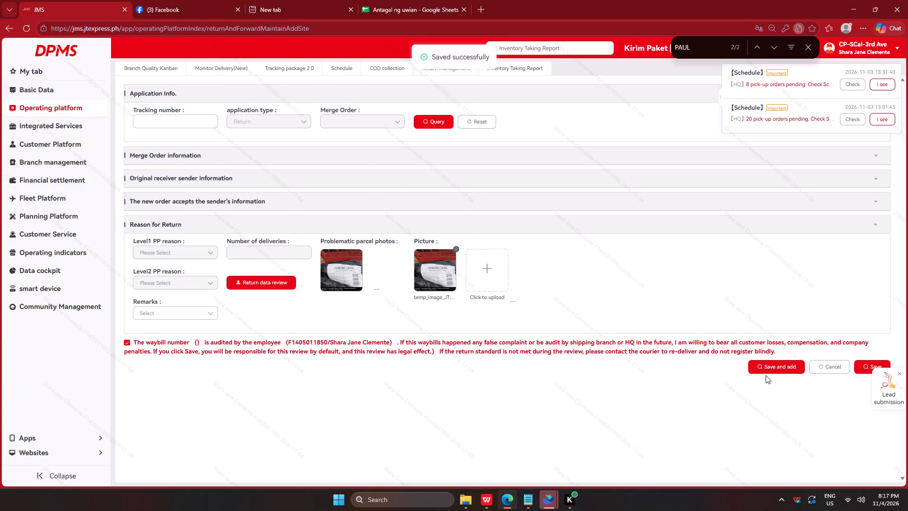
{"action": "key", "text": "alt+Tab"}
{"action": "double_click", "coordinate": [657, 268]}
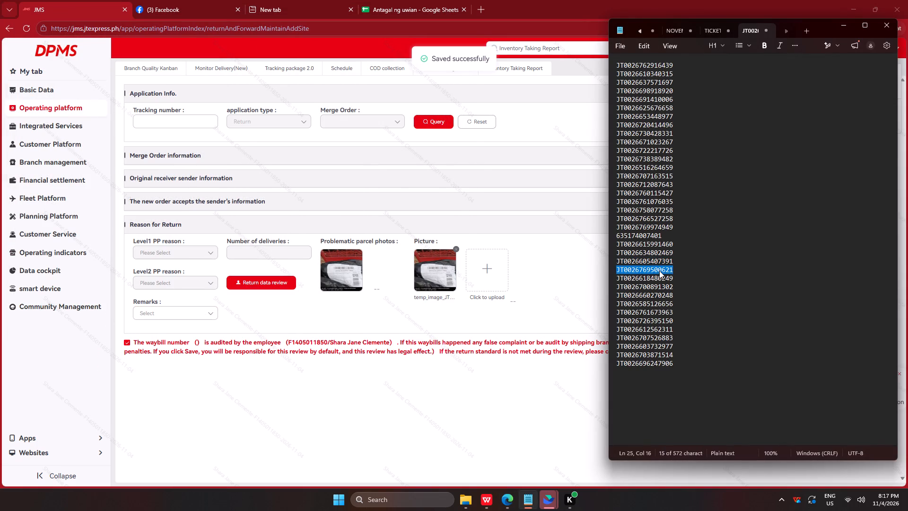
{"action": "key", "text": "ctrl+c"}
{"action": "left_click", "coordinate": [163, 125]}
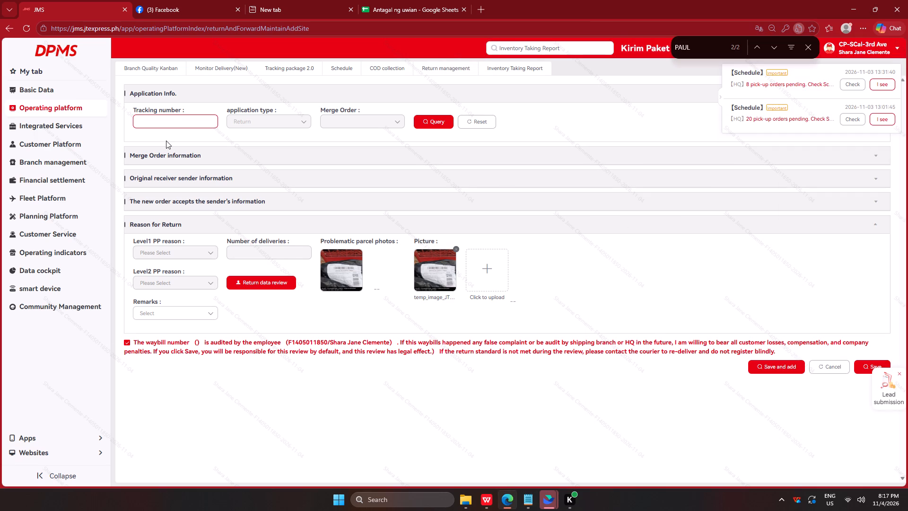
{"action": "key", "text": "ctrl+v"}
{"action": "left_click", "coordinate": [430, 114]}
{"action": "left_click", "coordinate": [433, 125]}
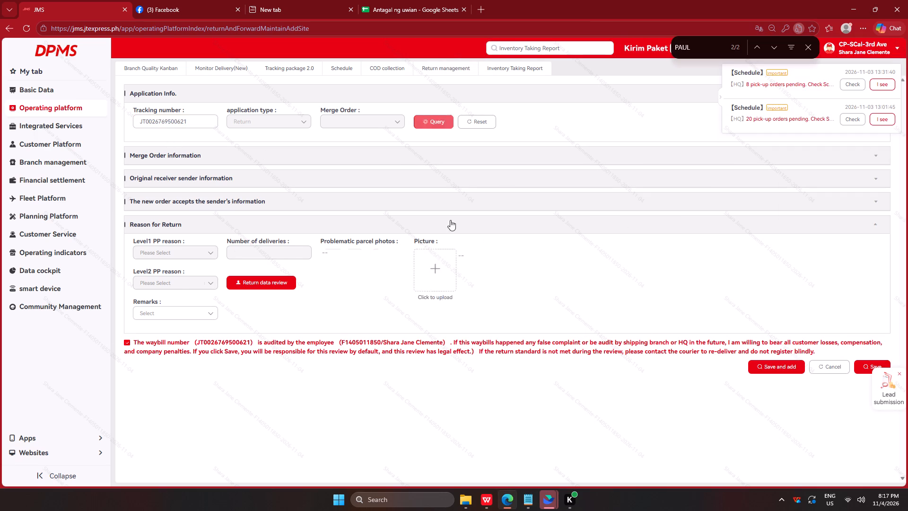
{"action": "left_click", "coordinate": [344, 282]}
{"action": "right_click", "coordinate": [385, 204]}
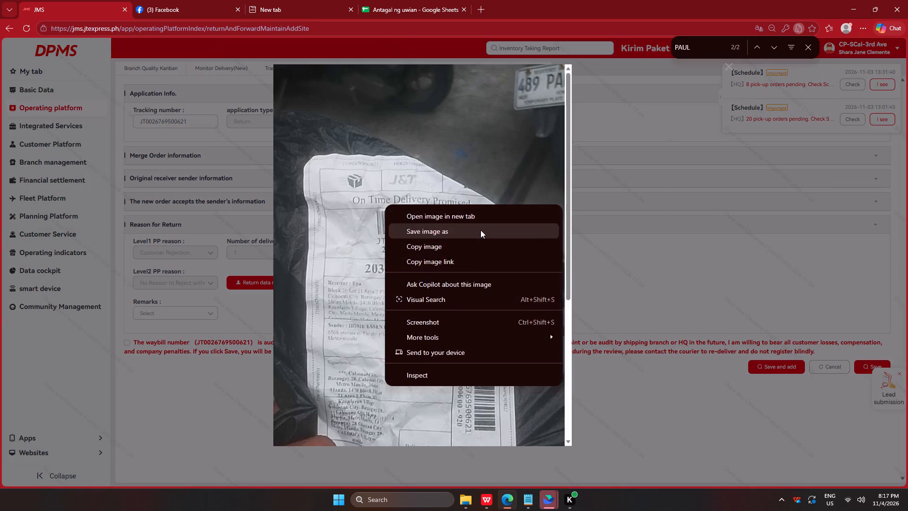
{"action": "left_click", "coordinate": [479, 231]}
{"action": "left_click", "coordinate": [374, 315]}
{"action": "left_click", "coordinate": [238, 319]}
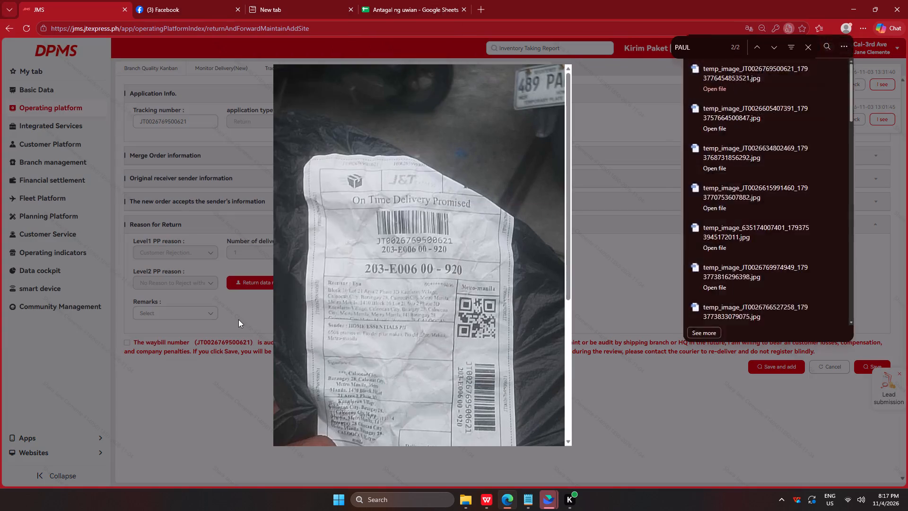
{"action": "left_click", "coordinate": [525, 288]}
{"action": "double_click", "coordinate": [119, 91]}
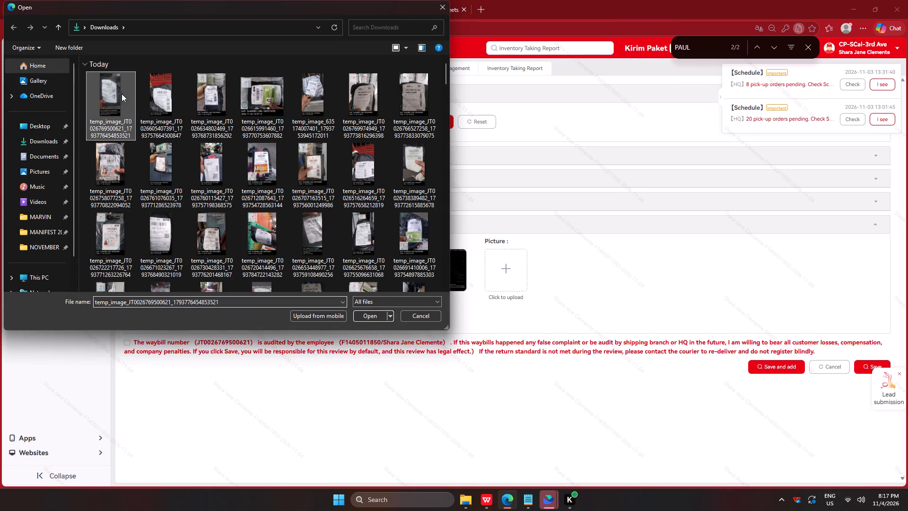
{"action": "left_click", "coordinate": [117, 102]}
{"action": "left_click", "coordinate": [118, 104]}
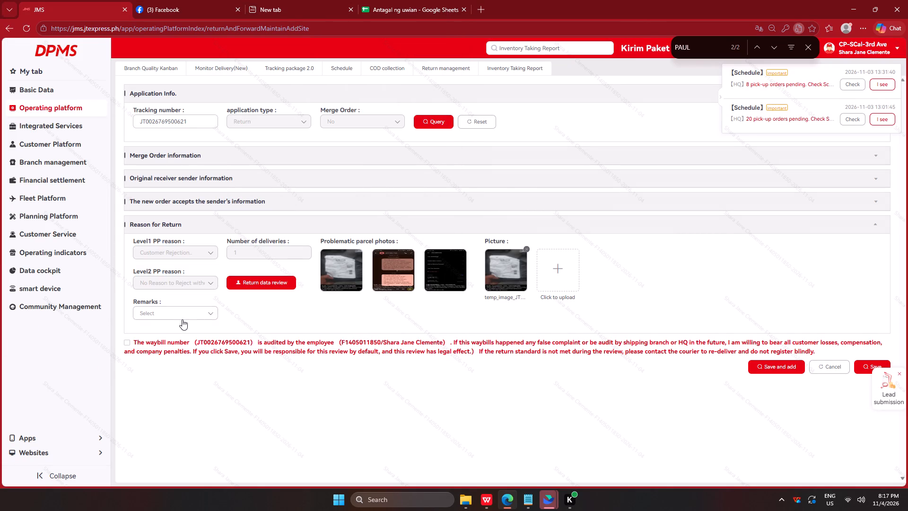
{"action": "left_click", "coordinate": [183, 316]}
{"action": "left_click", "coordinate": [192, 332]}
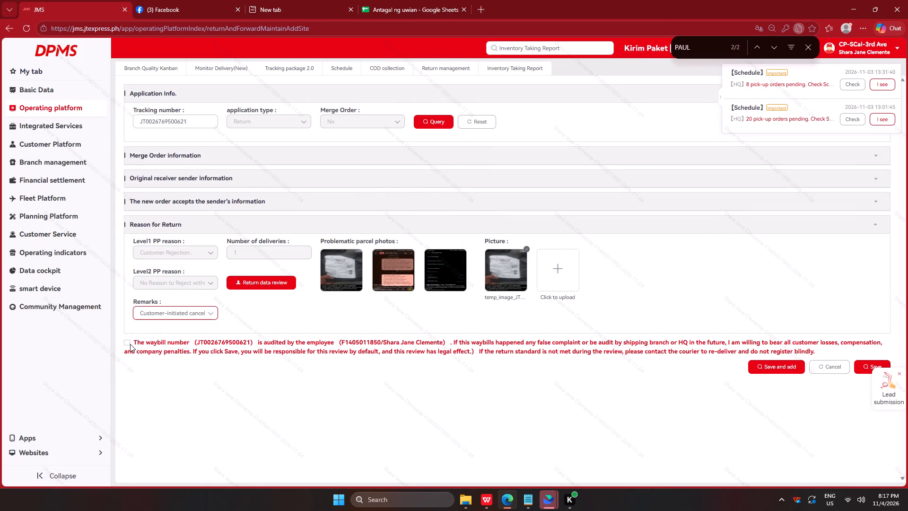
{"action": "left_click", "coordinate": [128, 342]}
{"action": "left_click", "coordinate": [767, 370]}
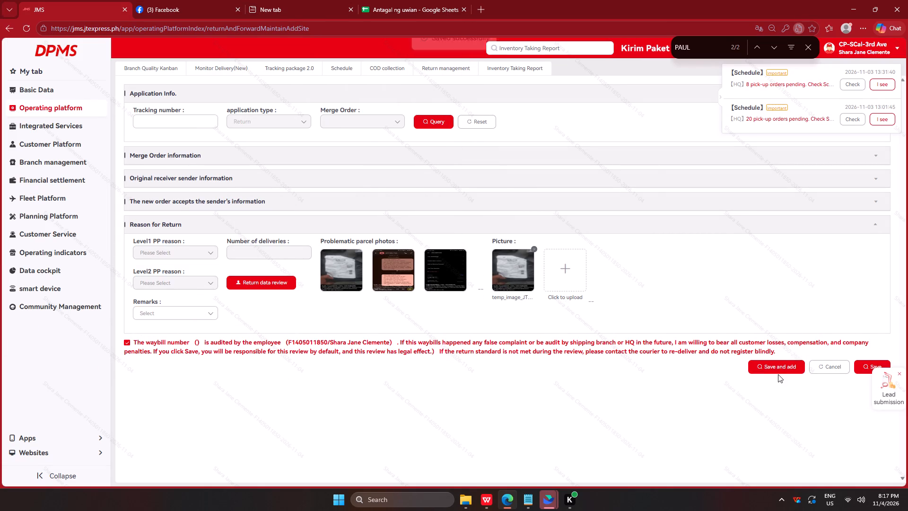
{"action": "key", "text": "alt+Tab"}
{"action": "double_click", "coordinate": [654, 283]}
{"action": "double_click", "coordinate": [656, 279]}
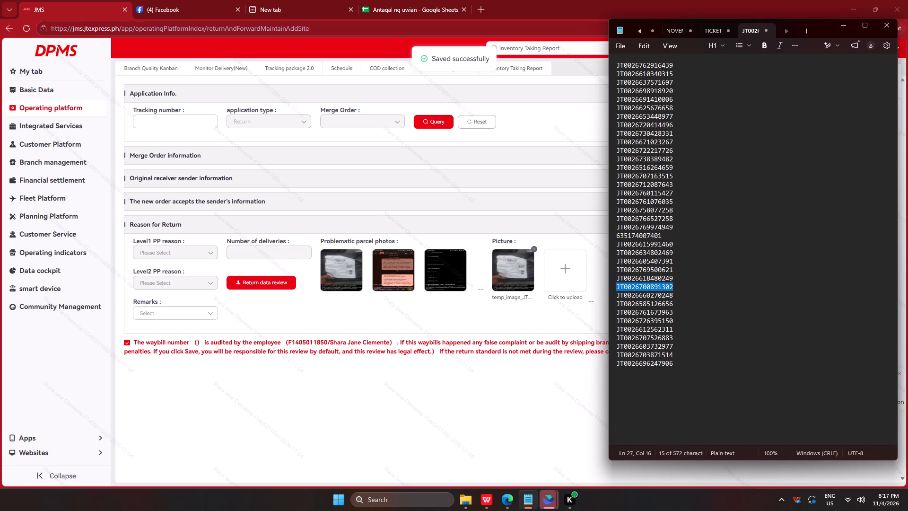
{"action": "key", "text": "ctrl+c"}
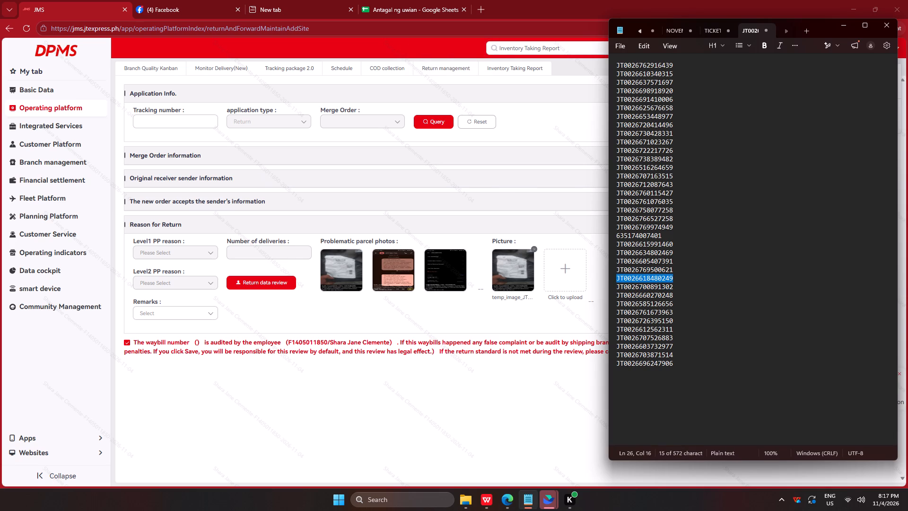
{"action": "left_click", "coordinate": [184, 117]}
{"action": "key", "text": "ctrl+v"}
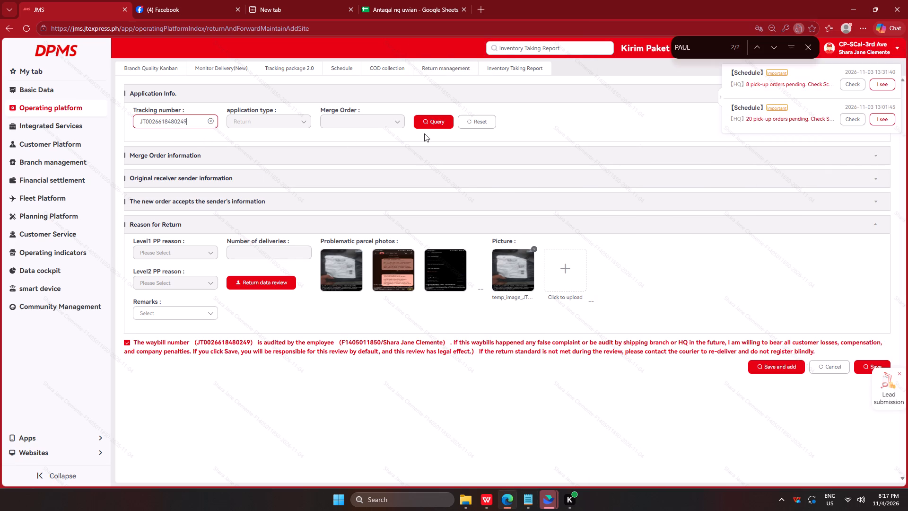
{"action": "left_click", "coordinate": [427, 125]}
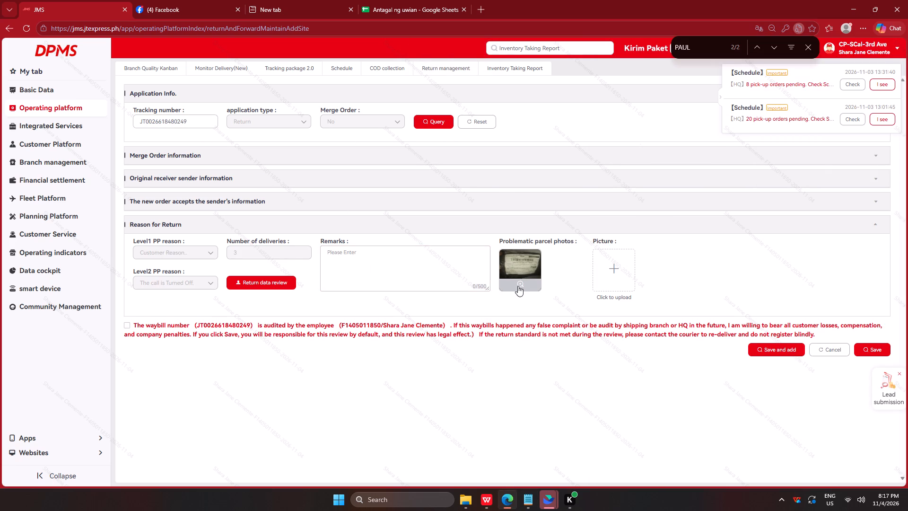
{"action": "left_click", "coordinate": [518, 286]}
{"action": "right_click", "coordinate": [506, 225]}
{"action": "left_click", "coordinate": [521, 249]}
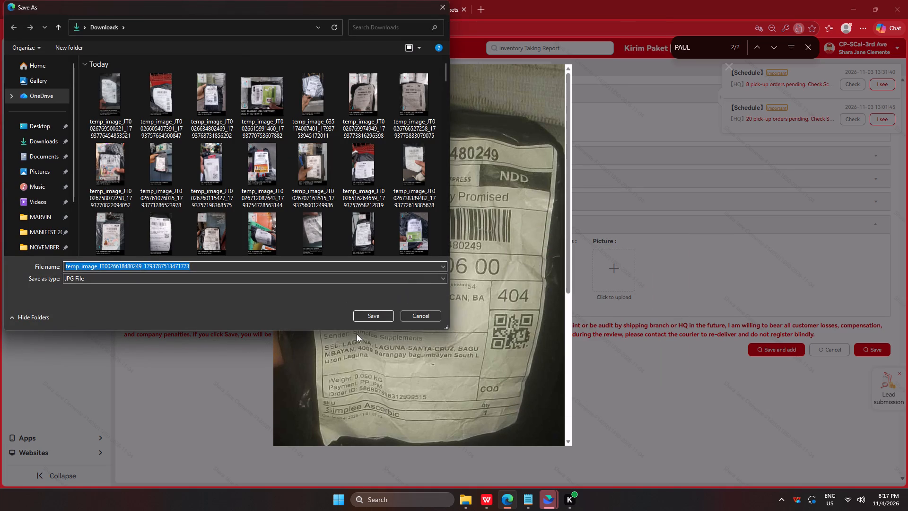
{"action": "left_click", "coordinate": [383, 322]}
{"action": "left_click", "coordinate": [226, 370]}
{"action": "left_click", "coordinate": [608, 270]}
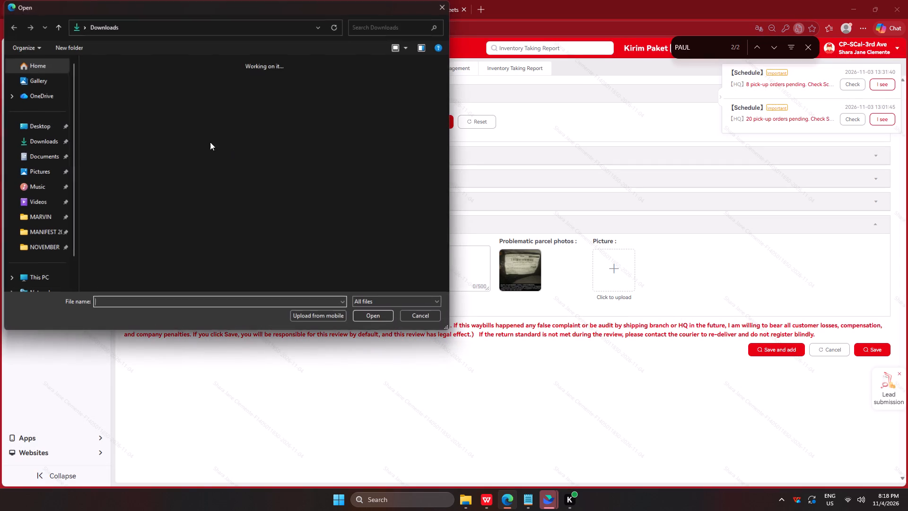
{"action": "double_click", "coordinate": [111, 124]}
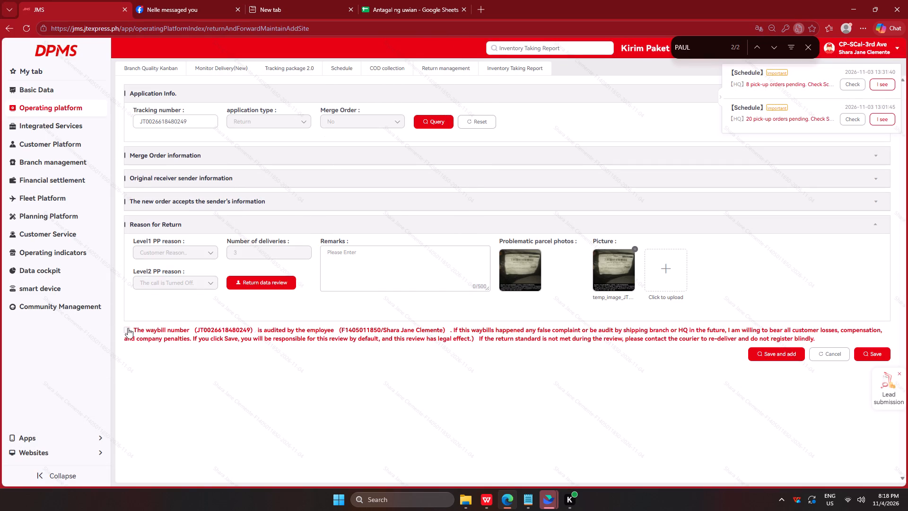
{"action": "left_click", "coordinate": [129, 329]}
{"action": "key", "text": "alt+Tab"}
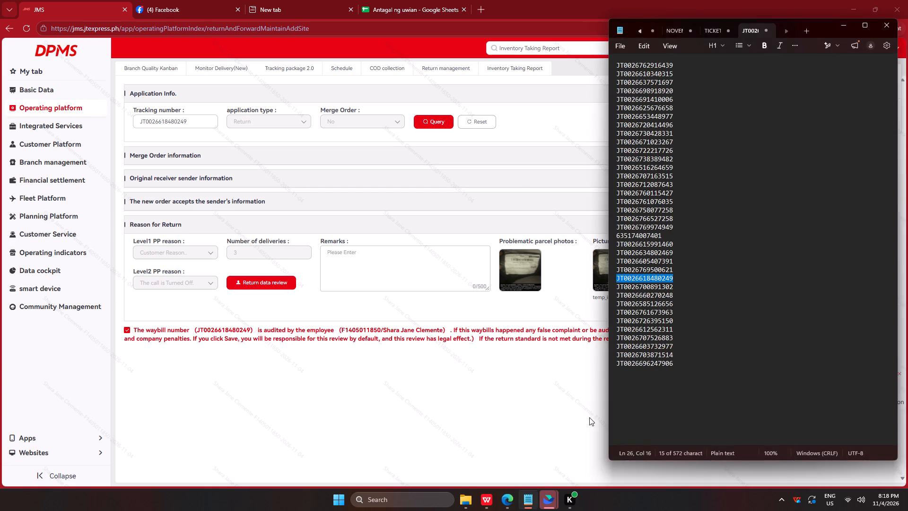
{"action": "left_click", "coordinate": [543, 443]}
{"action": "left_click", "coordinate": [488, 506]}
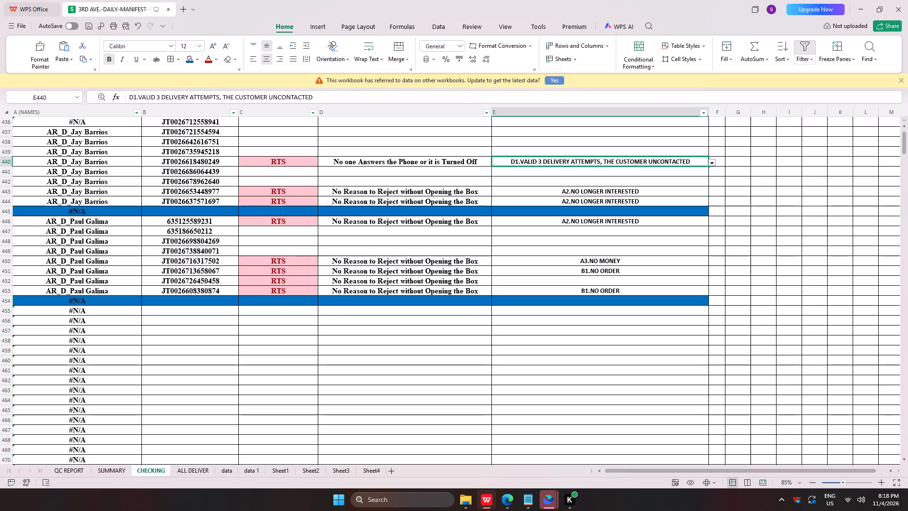
{"action": "key", "text": "ctrl+c"}
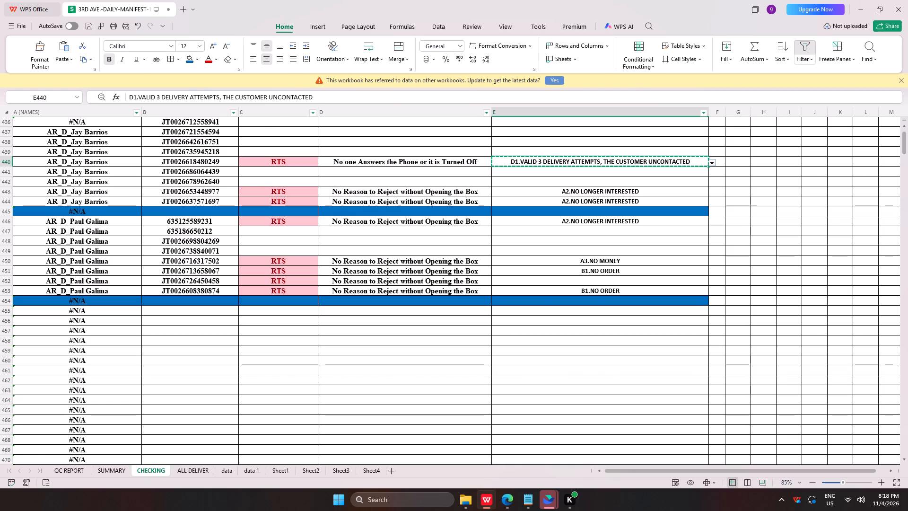
{"action": "key", "text": "alt+Tab"}
{"action": "left_click", "coordinate": [422, 258]}
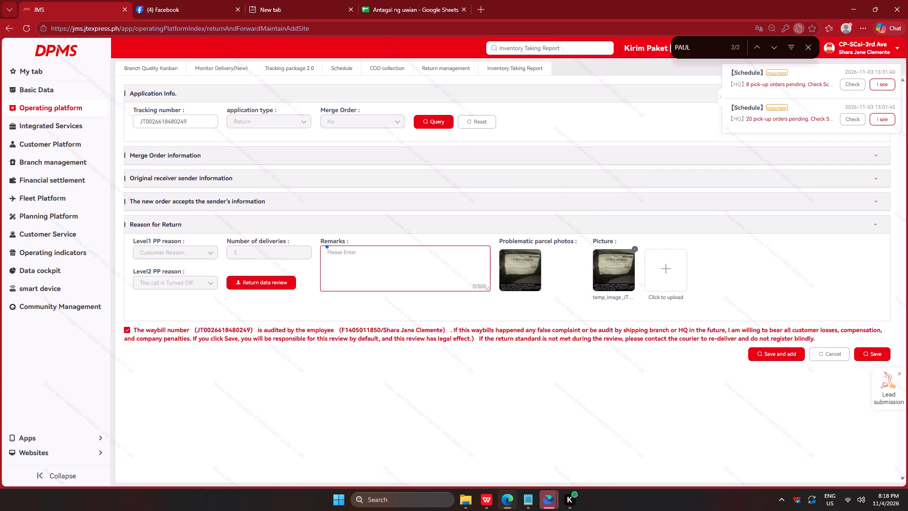
{"action": "key", "text": "ctrl+v"}
{"action": "left_click", "coordinate": [794, 352]}
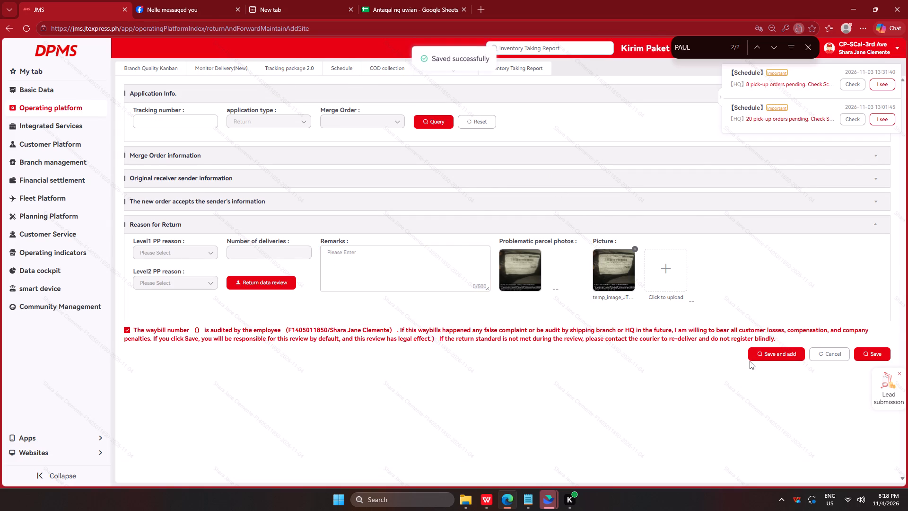
{"action": "key", "text": "alt+Tab"}
{"action": "key", "text": "alt+Tab"}
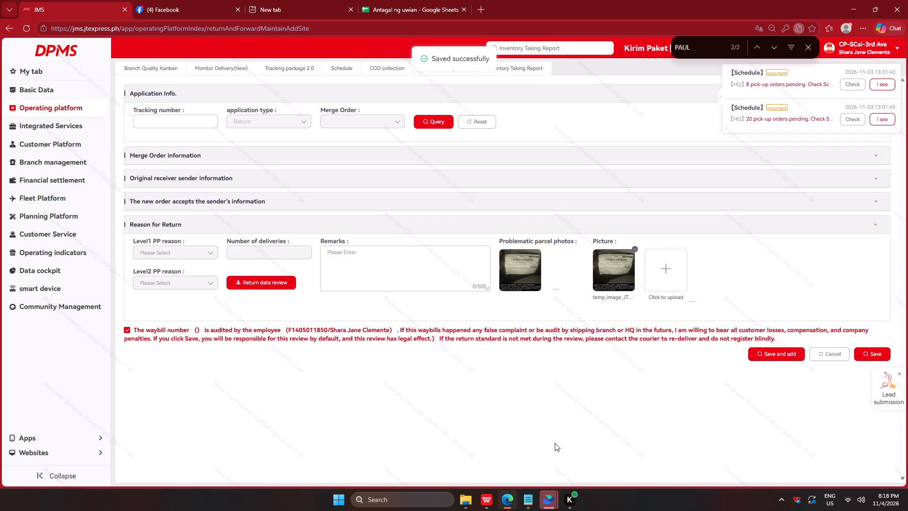
{"action": "left_click", "coordinate": [536, 507]}
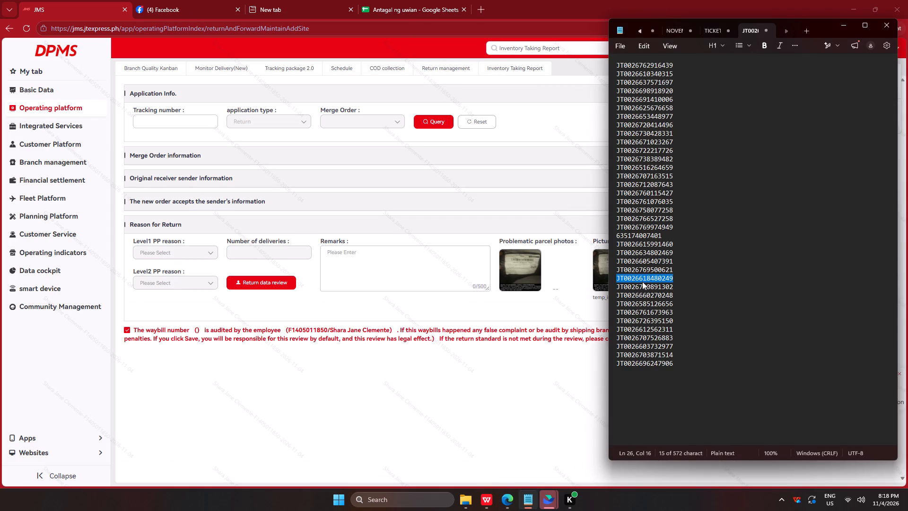
{"action": "double_click", "coordinate": [641, 288]}
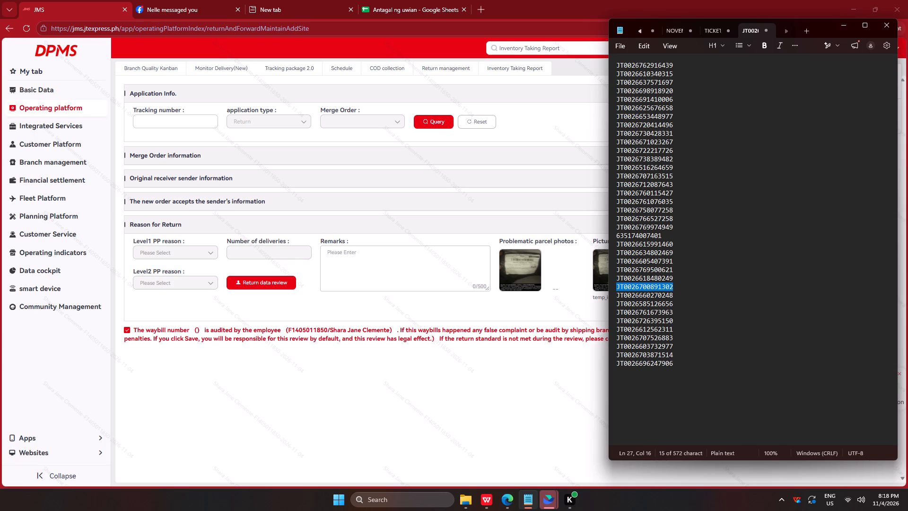
{"action": "key", "text": "ctrl+c"}
{"action": "left_click", "coordinate": [191, 119]}
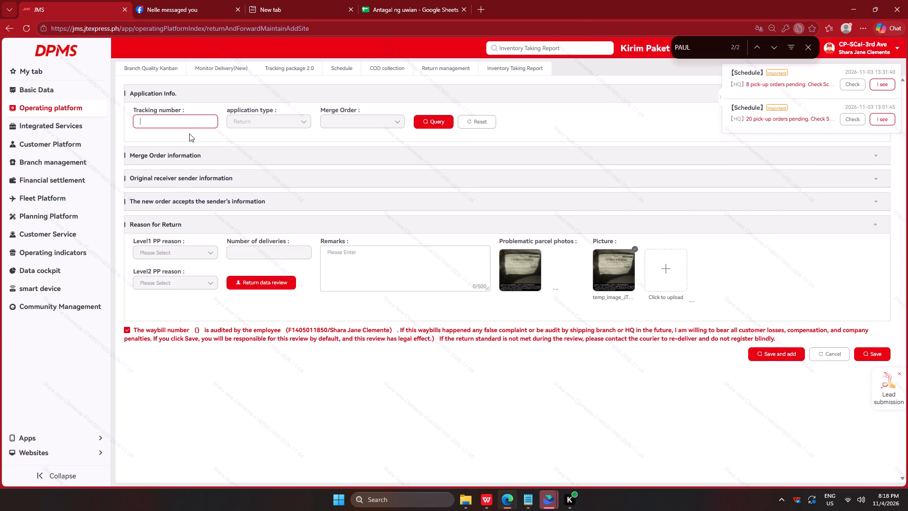
{"action": "key", "text": "ctrl+v"}
{"action": "left_click", "coordinate": [428, 127]}
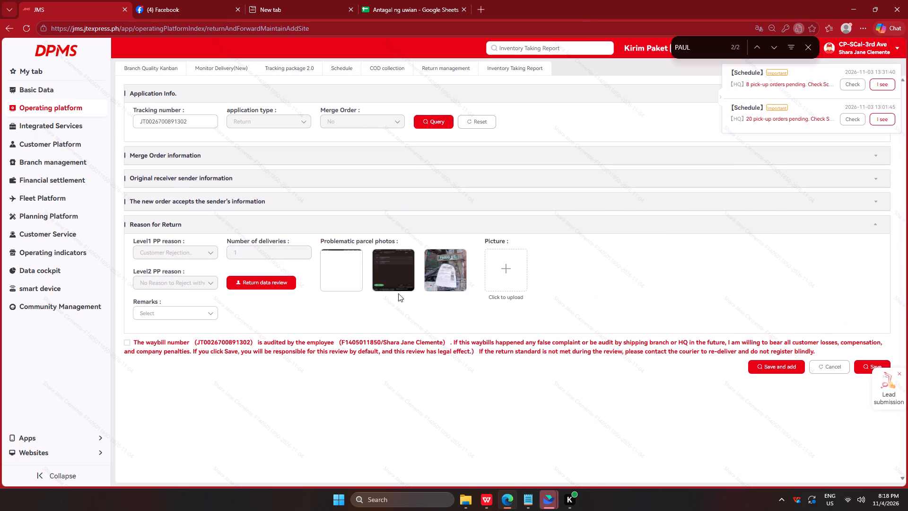
{"action": "left_click", "coordinate": [444, 283]}
{"action": "right_click", "coordinate": [430, 210]}
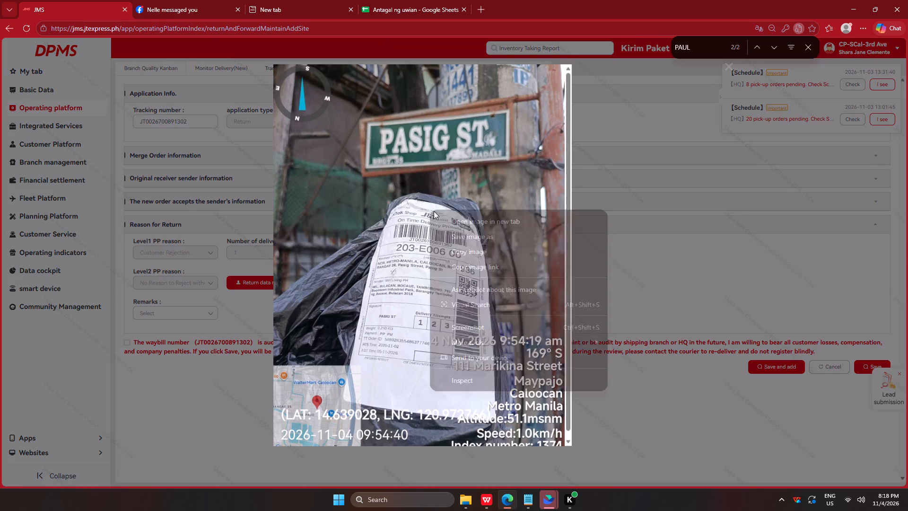
{"action": "left_click", "coordinate": [483, 235]}
{"action": "left_click", "coordinate": [382, 312]}
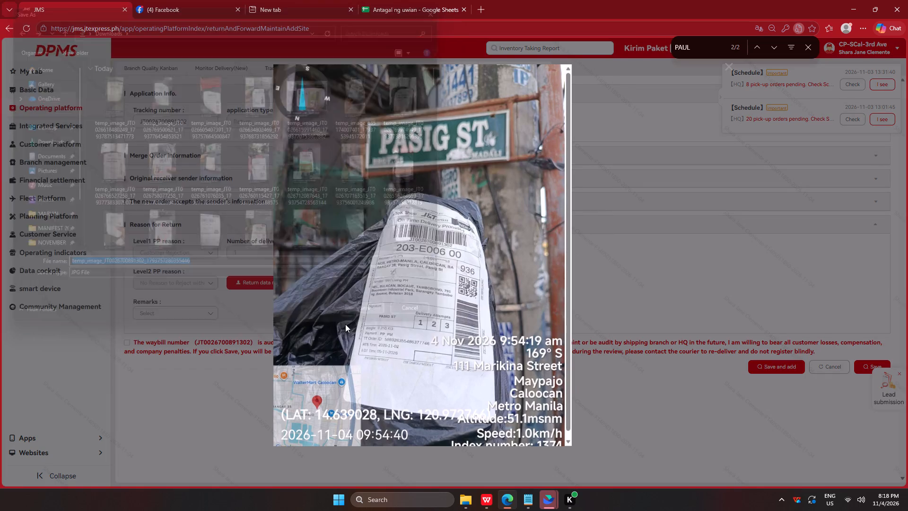
{"action": "left_click", "coordinate": [236, 371]}
{"action": "left_click", "coordinate": [497, 272]}
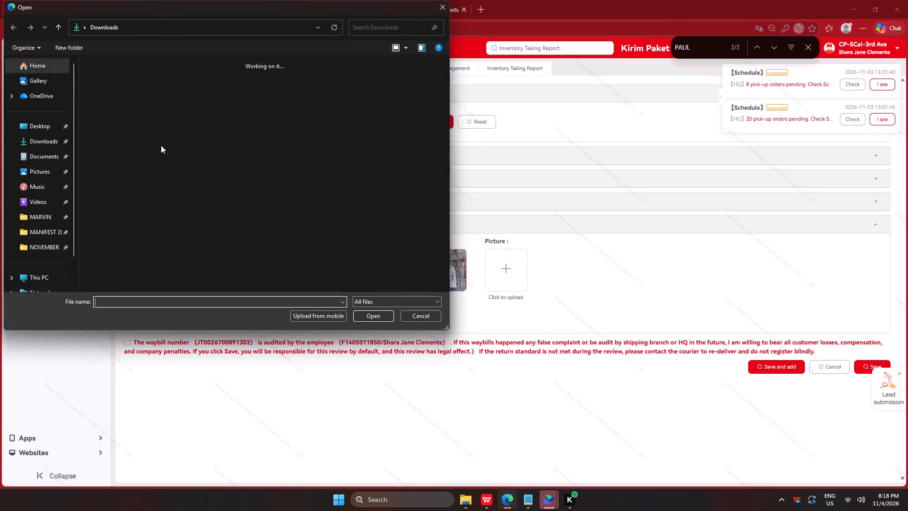
{"action": "double_click", "coordinate": [130, 100]}
{"action": "left_click", "coordinate": [190, 325]}
{"action": "left_click", "coordinate": [184, 315]}
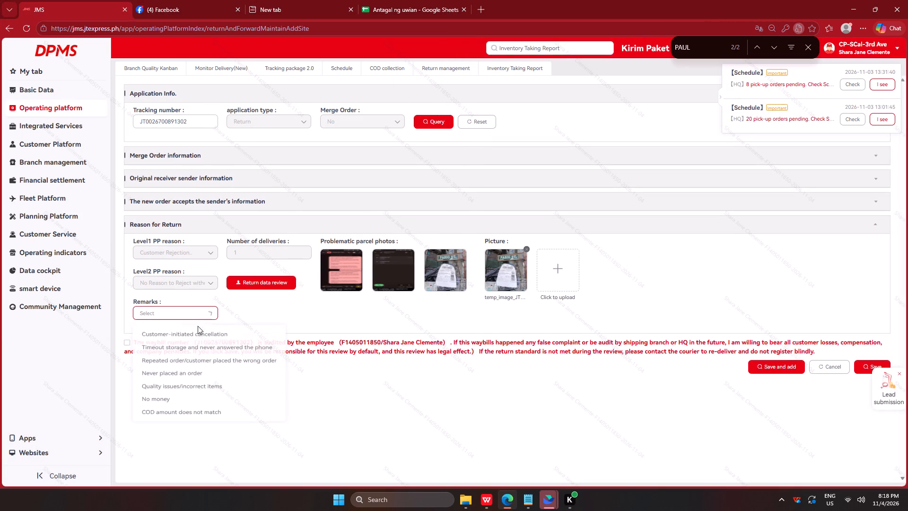
{"action": "left_click", "coordinate": [220, 335]}
{"action": "left_click_drag", "start_coordinate": [122, 341], "coordinate": [130, 343]}
{"action": "left_click", "coordinate": [127, 344]}
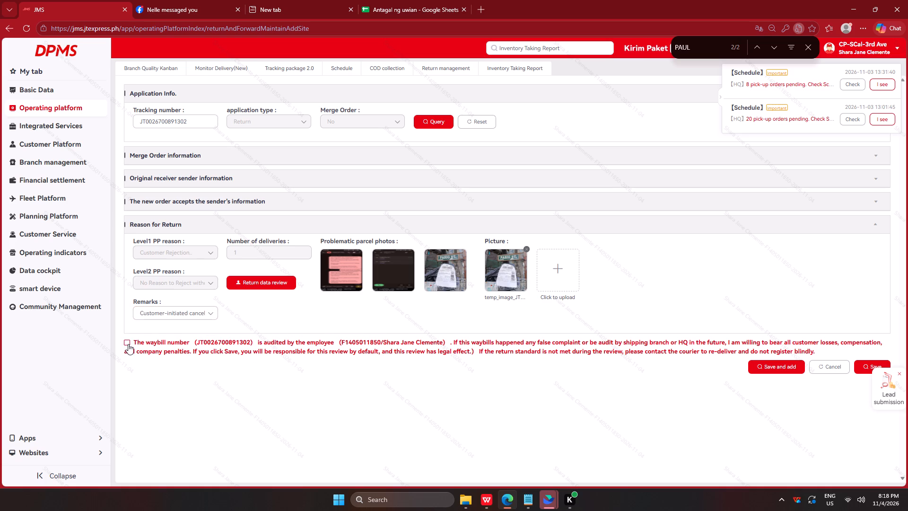
{"action": "left_click", "coordinate": [774, 370]}
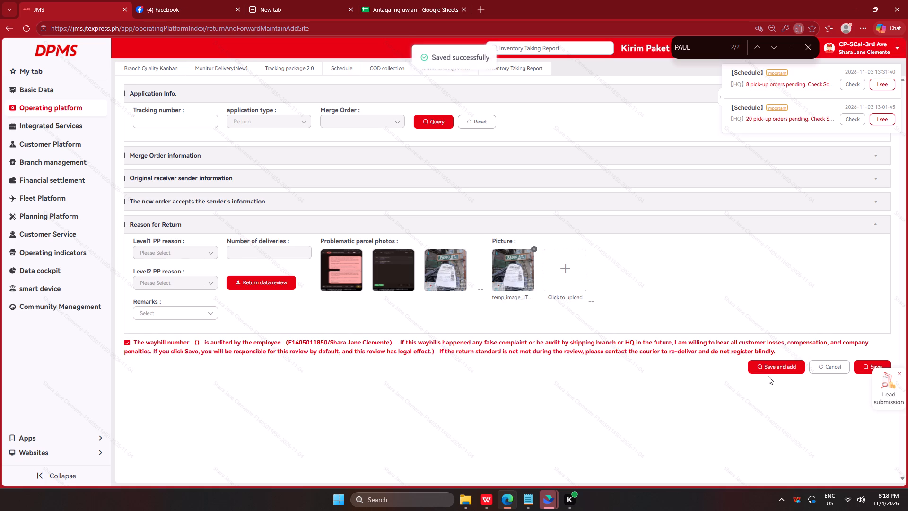
{"action": "key", "text": "alt+Tab"}
{"action": "double_click", "coordinate": [666, 299]}
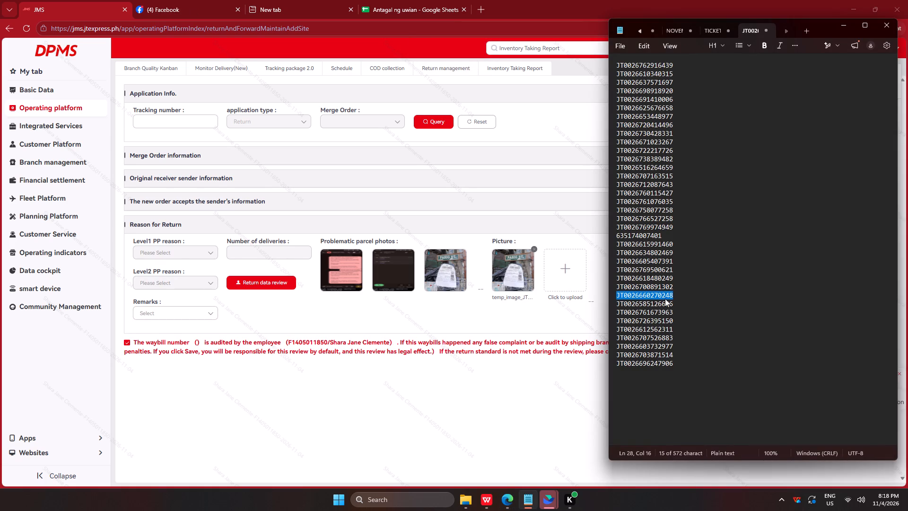
{"action": "key", "text": "ctrl+c"}
{"action": "left_click", "coordinate": [180, 121]}
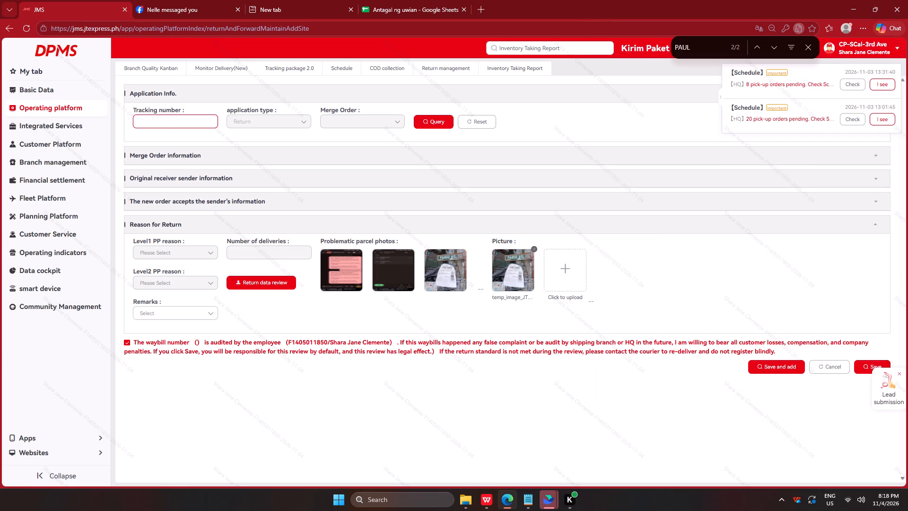
{"action": "key", "text": "ctrl+v"}
{"action": "left_click", "coordinate": [436, 125]}
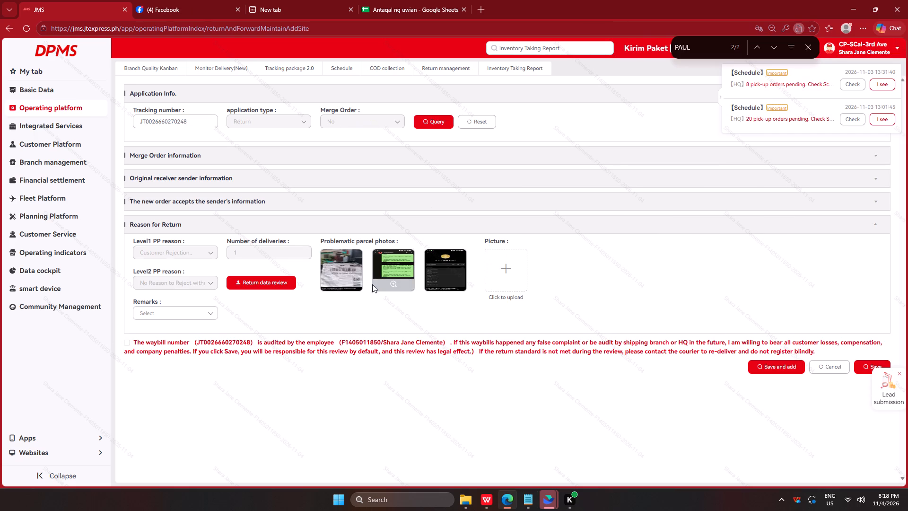
{"action": "left_click", "coordinate": [341, 283]}
{"action": "right_click", "coordinate": [375, 180]}
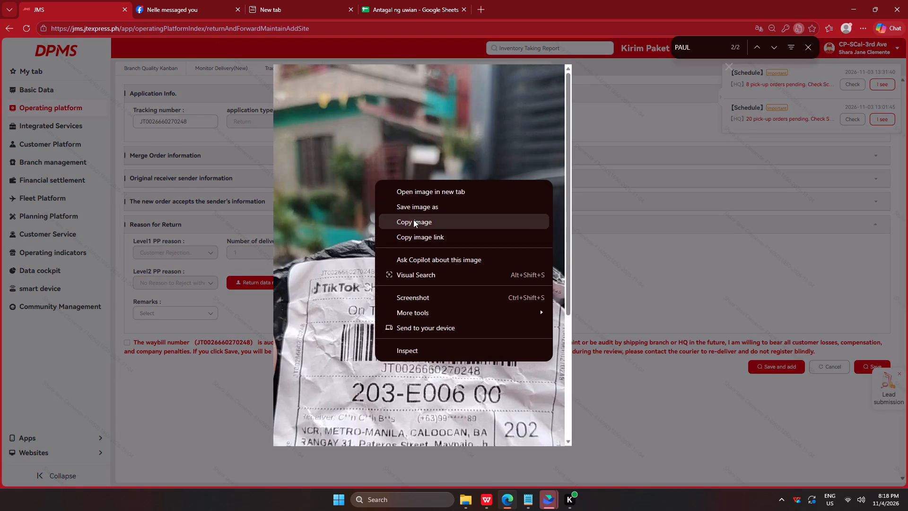
{"action": "left_click", "coordinate": [418, 211]}
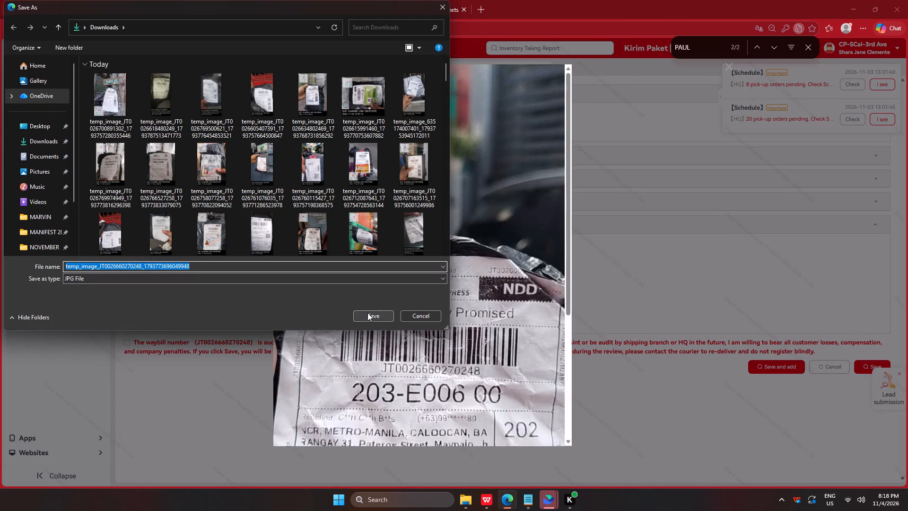
{"action": "left_click", "coordinate": [367, 313]}
{"action": "left_click", "coordinate": [191, 378]}
{"action": "left_click", "coordinate": [531, 276]}
{"action": "left_click", "coordinate": [494, 275]}
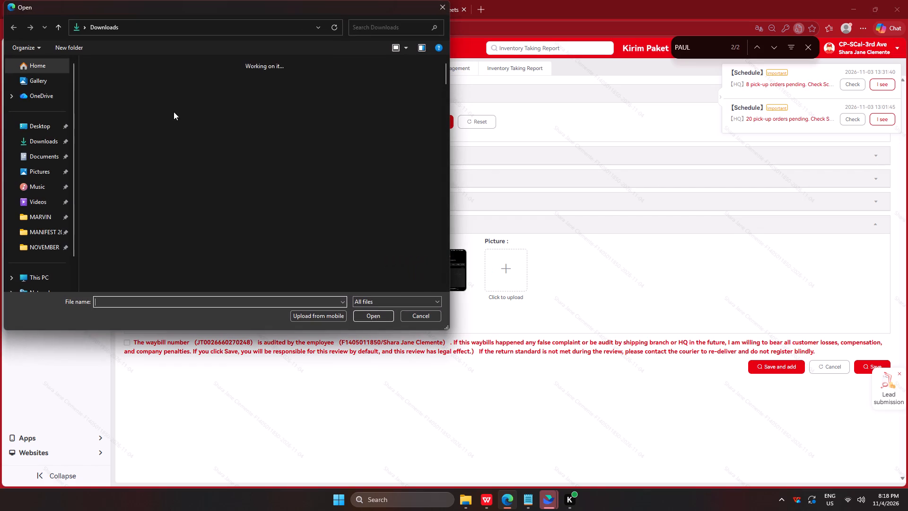
{"action": "double_click", "coordinate": [117, 103]}
{"action": "left_click", "coordinate": [160, 304]}
{"action": "left_click", "coordinate": [164, 318]}
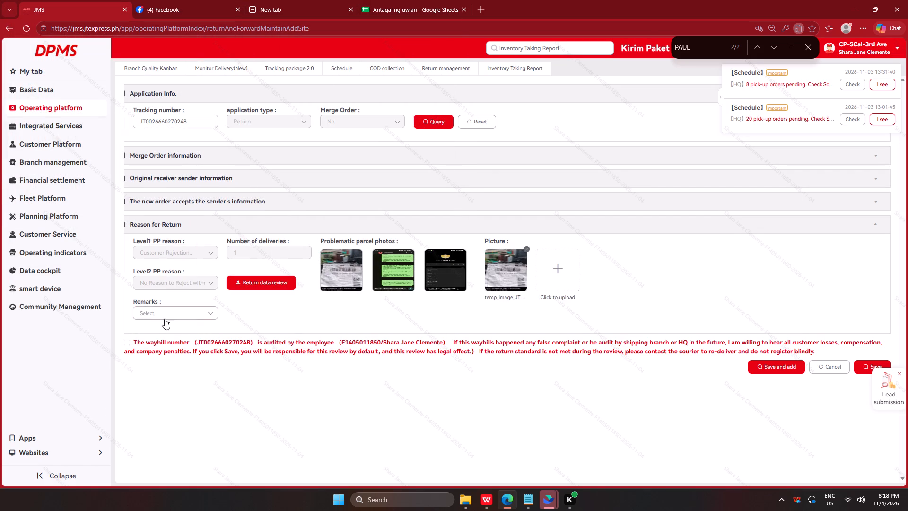
{"action": "left_click", "coordinate": [224, 341]}
{"action": "left_click", "coordinate": [129, 344]}
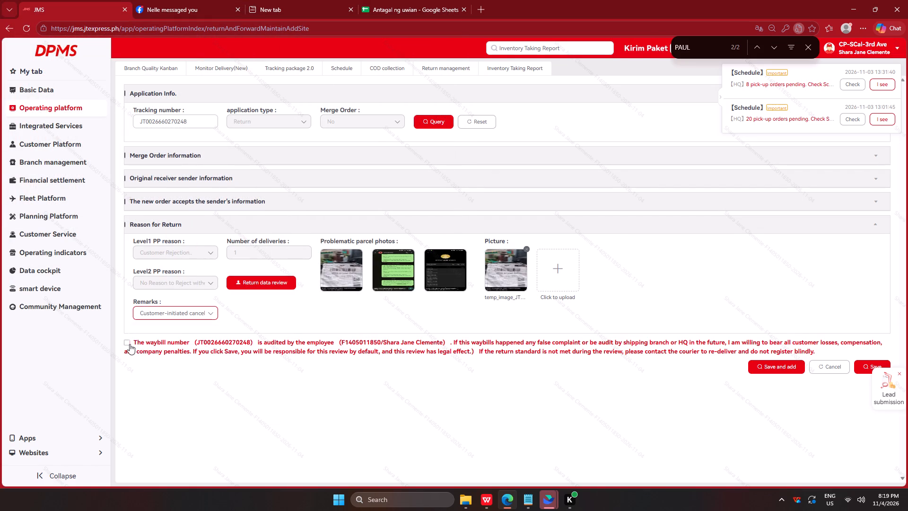
{"action": "left_click", "coordinate": [772, 364]}
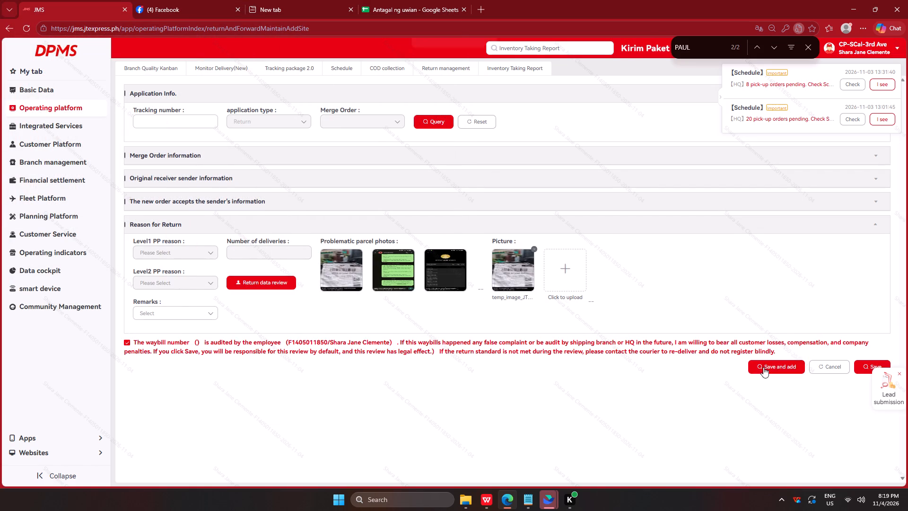
{"action": "key", "text": "alt+Tab"}
{"action": "double_click", "coordinate": [662, 305]}
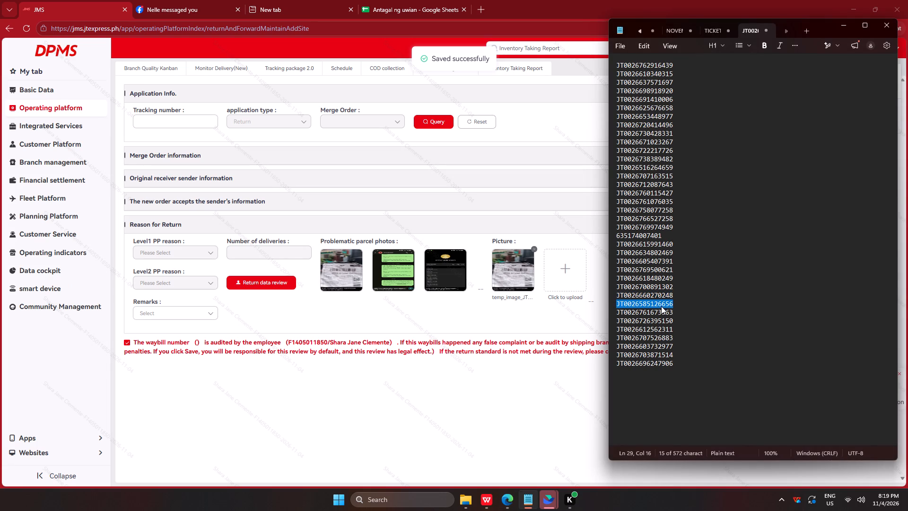
{"action": "key", "text": "ctrl+c"}
{"action": "left_click", "coordinate": [164, 116]}
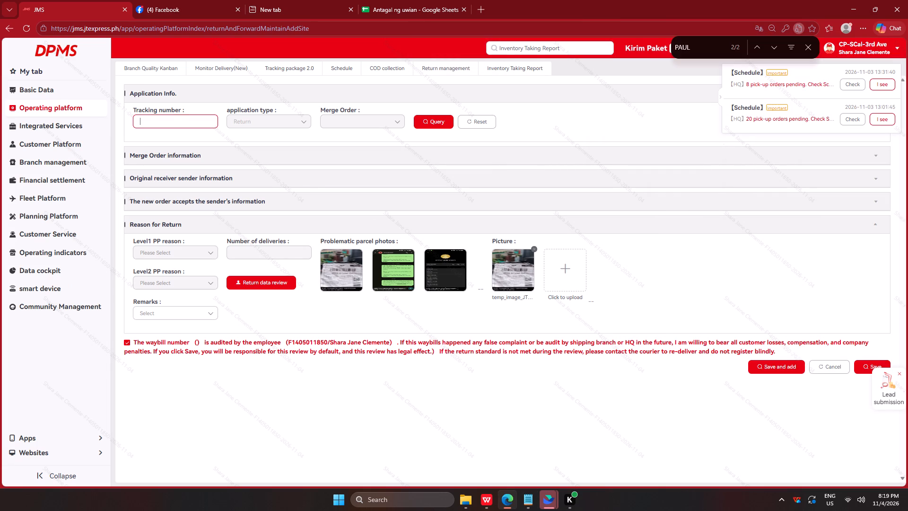
{"action": "key", "text": "ctrl+v"}
{"action": "left_click", "coordinate": [445, 123]}
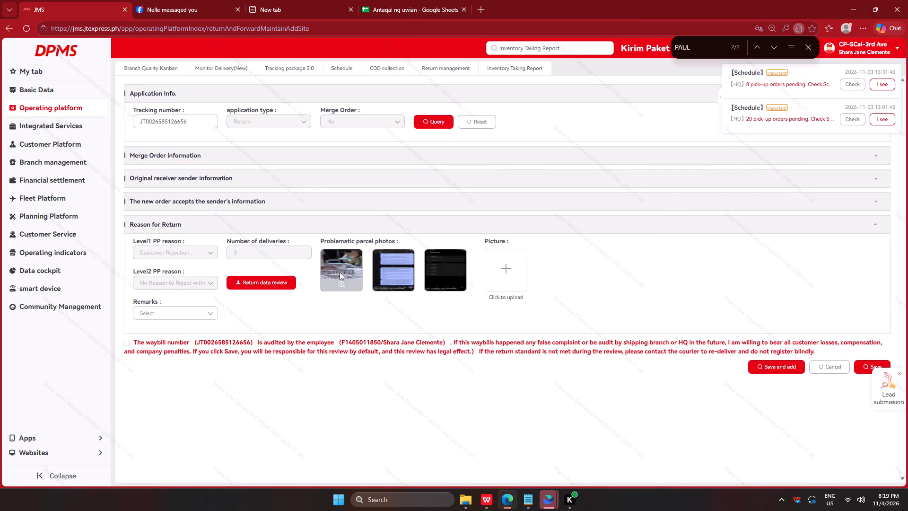
{"action": "left_click", "coordinate": [341, 280]}
{"action": "right_click", "coordinate": [359, 217]}
{"action": "left_click", "coordinate": [436, 238]}
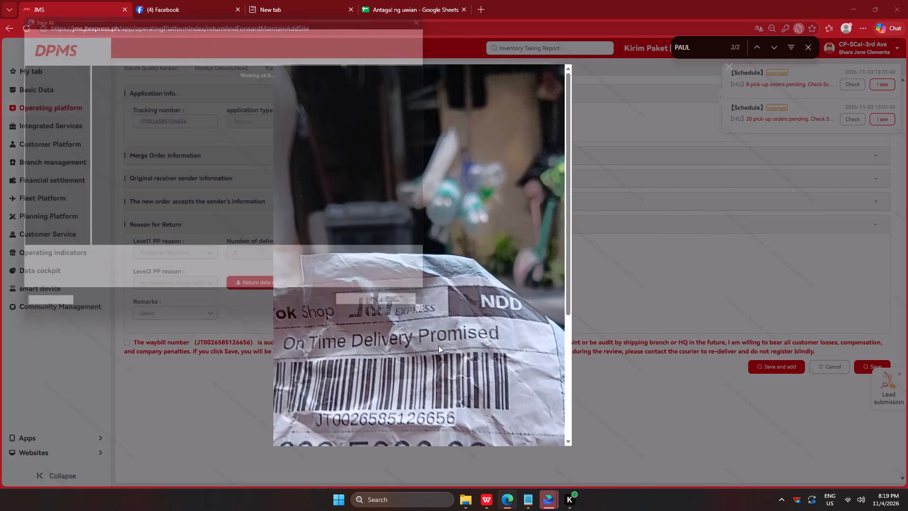
{"action": "left_click", "coordinate": [375, 318]}
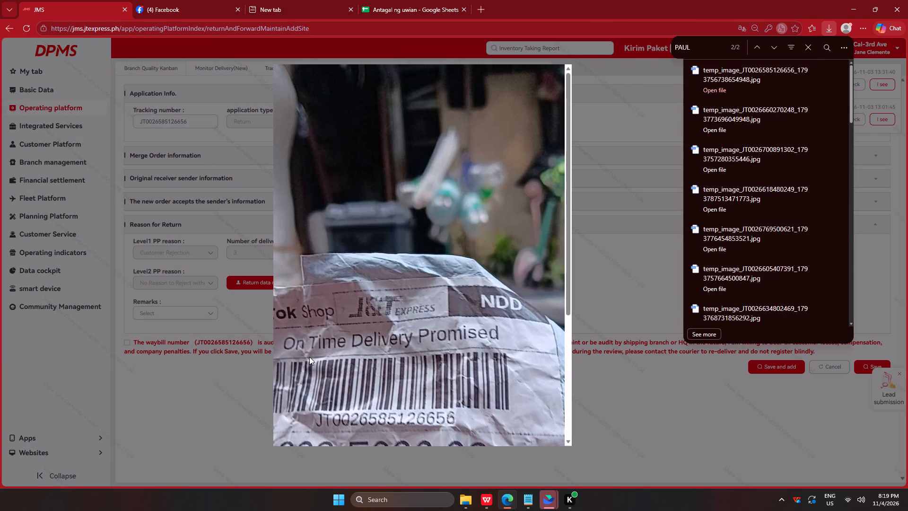
{"action": "left_click", "coordinate": [215, 366]}
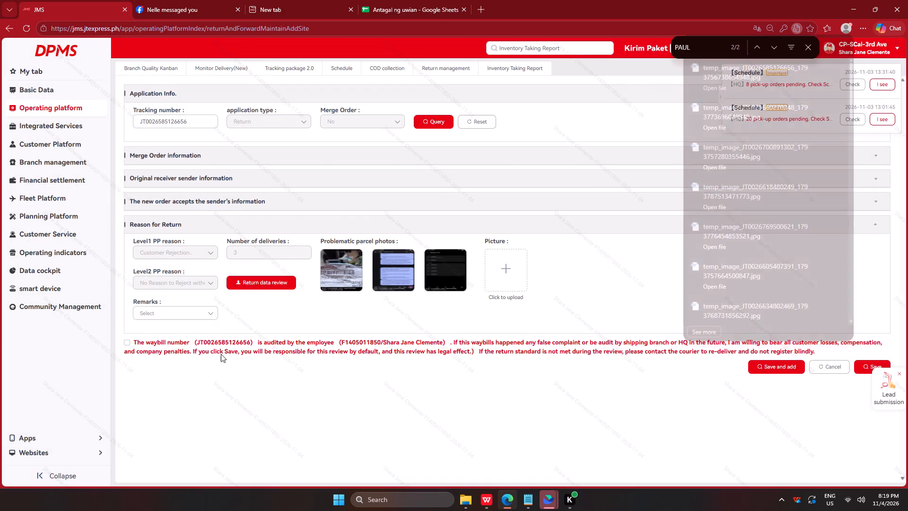
{"action": "left_click", "coordinate": [507, 270]}
{"action": "double_click", "coordinate": [106, 92]}
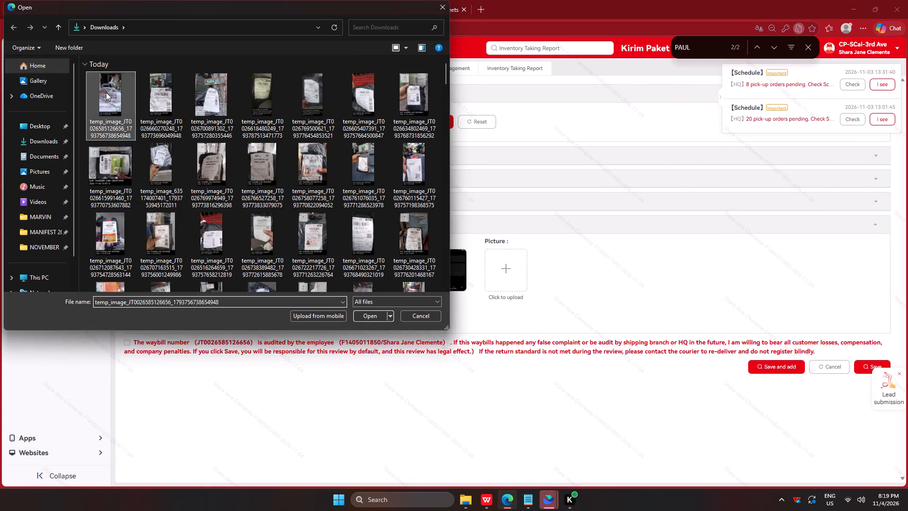
{"action": "left_click", "coordinate": [174, 312]}
{"action": "left_click", "coordinate": [199, 335]}
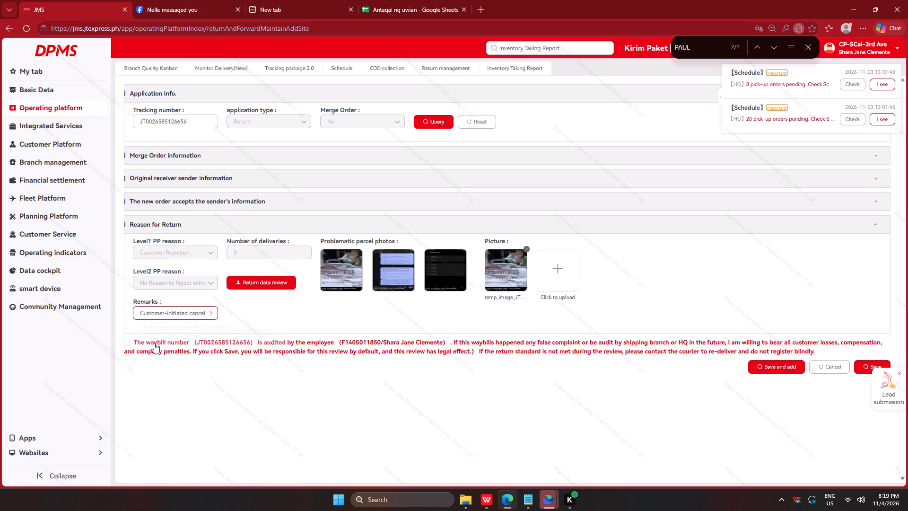
{"action": "left_click", "coordinate": [129, 345]}
{"action": "left_click", "coordinate": [788, 366]}
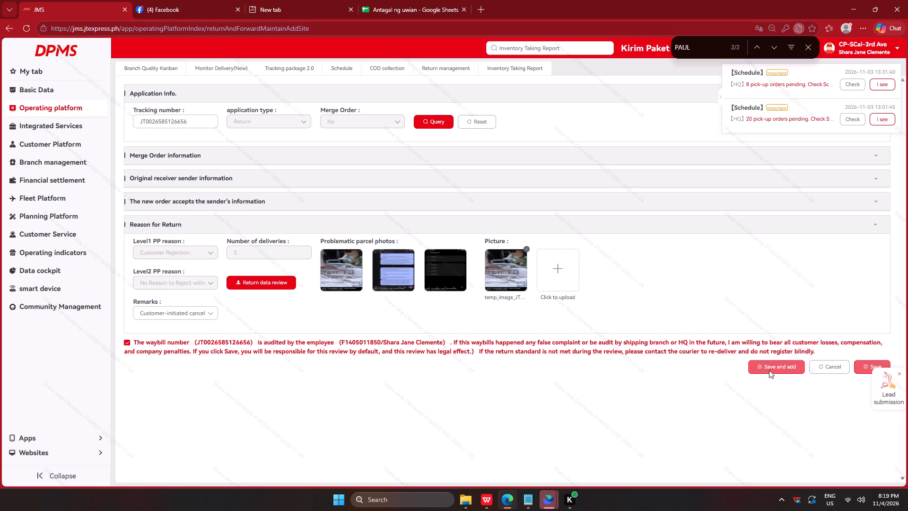
{"action": "key", "text": "alt+Tab"}
{"action": "double_click", "coordinate": [660, 316]}
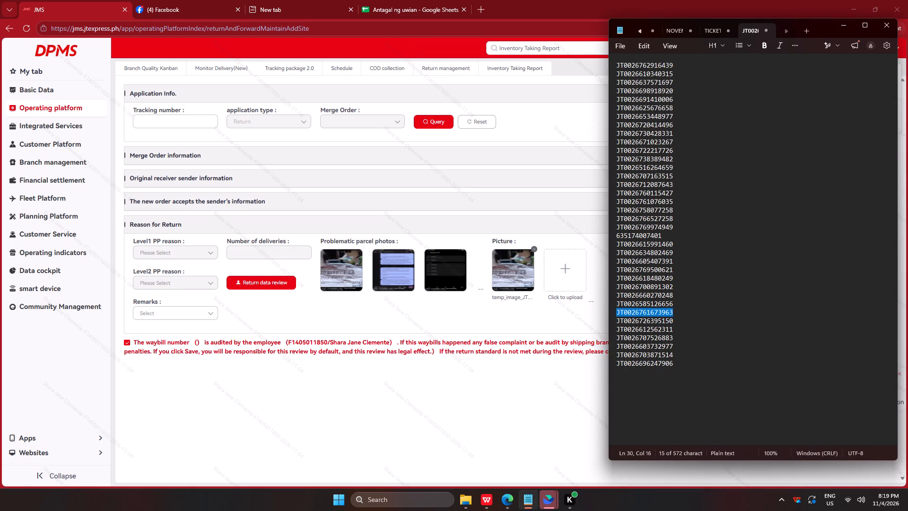
{"action": "key", "text": "ctrl+c"}
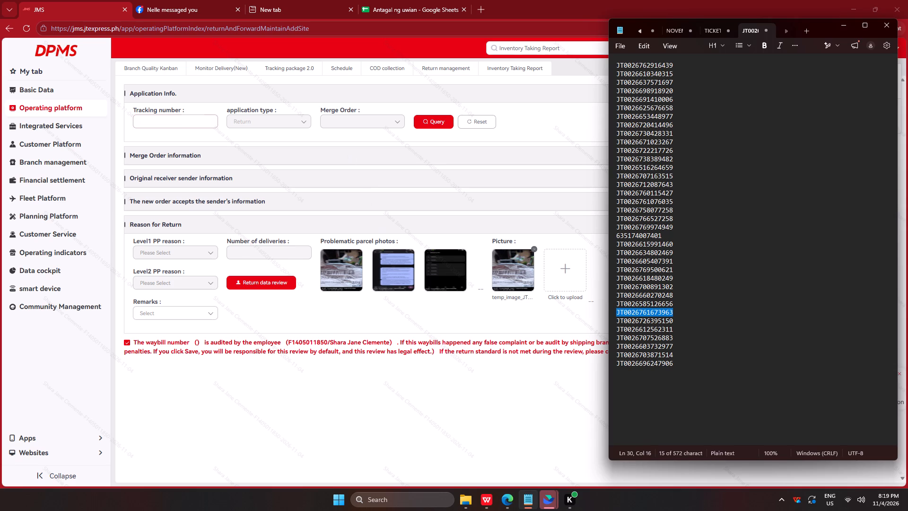
{"action": "left_click", "coordinate": [179, 119]}
{"action": "key", "text": "ctrl+v"}
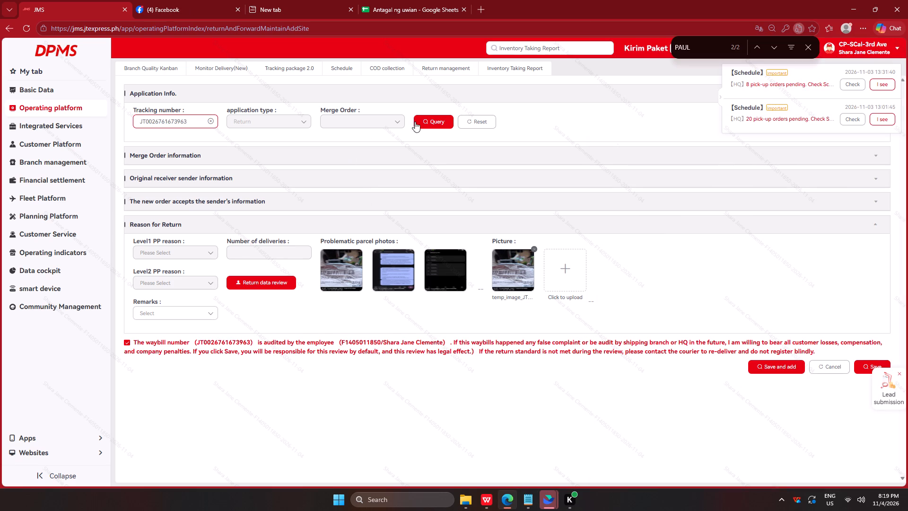
{"action": "left_click", "coordinate": [433, 125]}
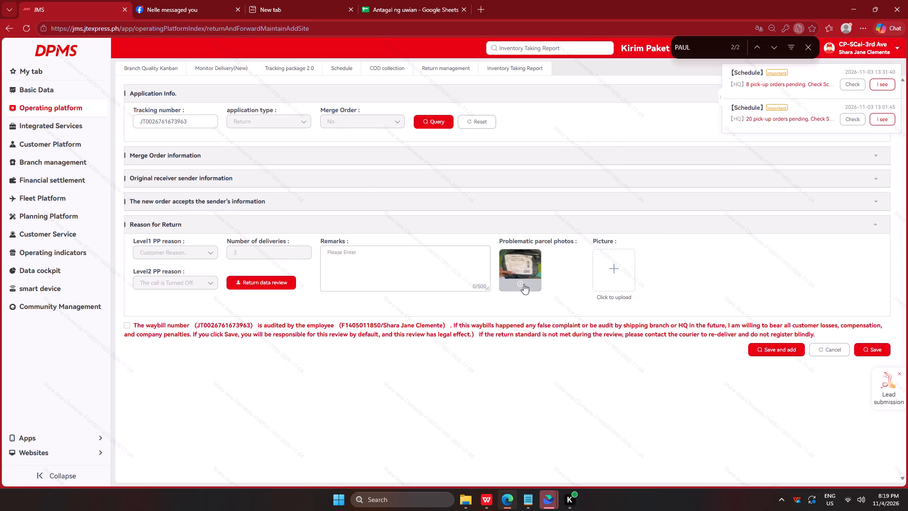
{"action": "left_click", "coordinate": [516, 285]}
{"action": "left_click", "coordinate": [520, 284]}
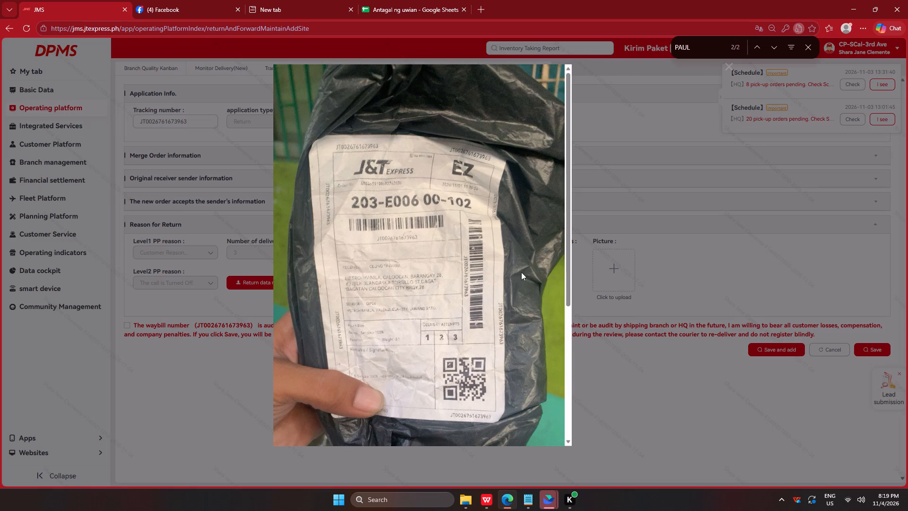
{"action": "right_click", "coordinate": [451, 159]}
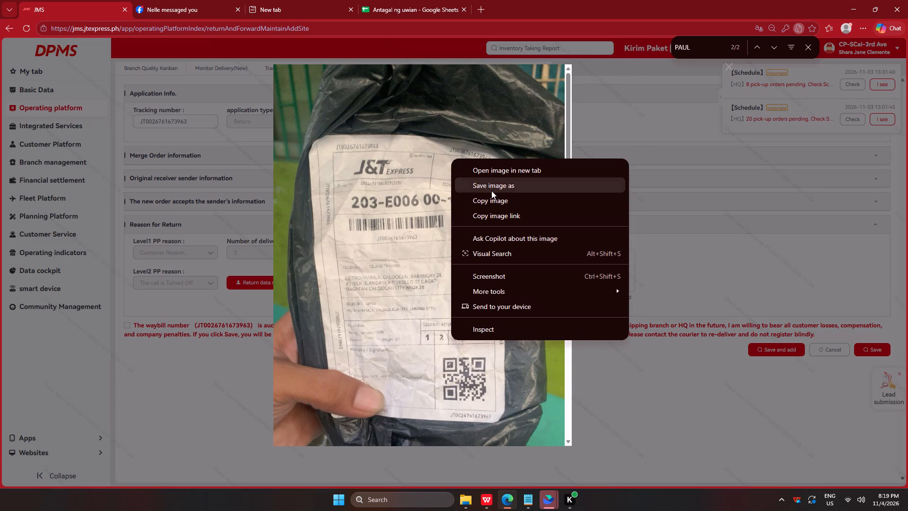
{"action": "left_click", "coordinate": [491, 191]}
{"action": "left_click", "coordinate": [379, 313]}
{"action": "left_click", "coordinate": [224, 371]}
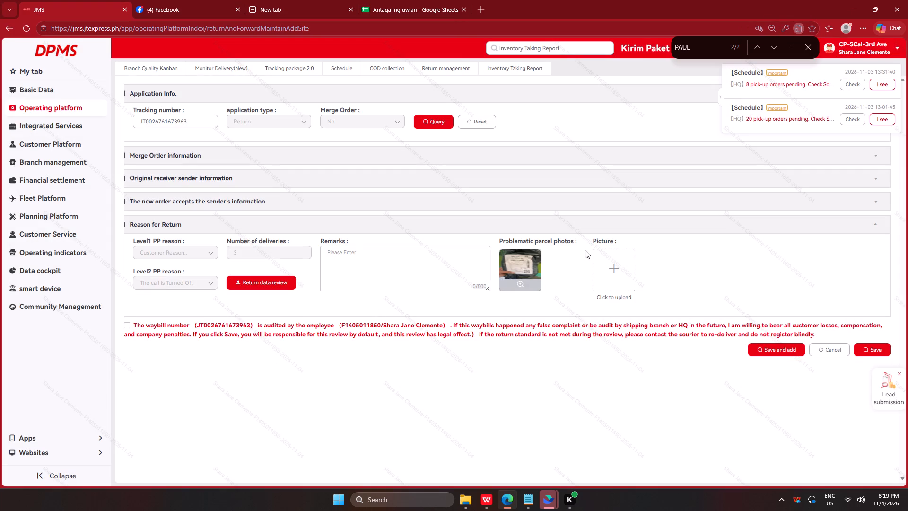
{"action": "left_click", "coordinate": [620, 262]}
{"action": "double_click", "coordinate": [132, 84]}
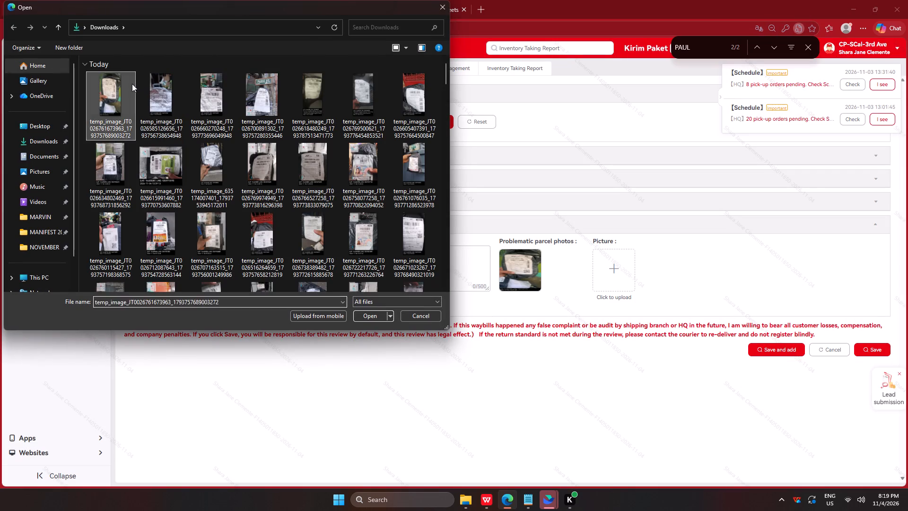
{"action": "left_click", "coordinate": [127, 329]}
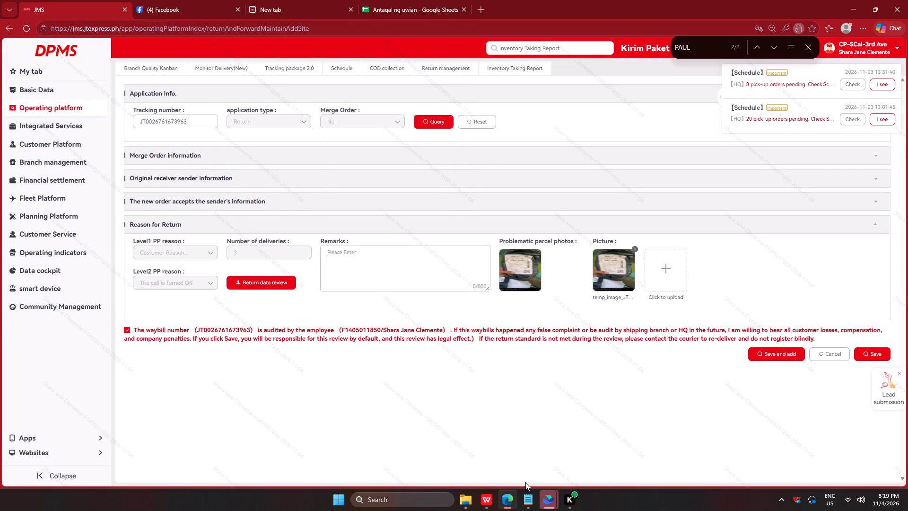
{"action": "left_click", "coordinate": [487, 490]}
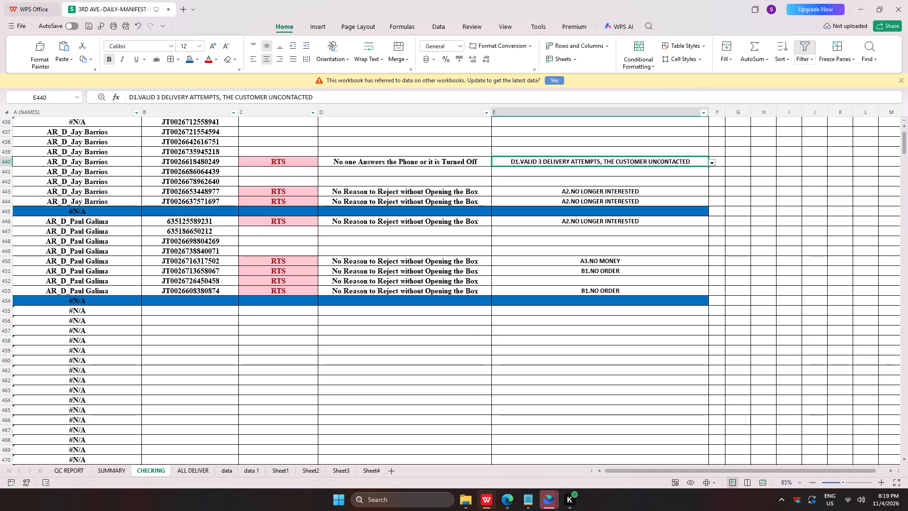
{"action": "key", "text": "ctrl+c"}
{"action": "left_click", "coordinate": [511, 503]}
{"action": "left_click", "coordinate": [368, 279]}
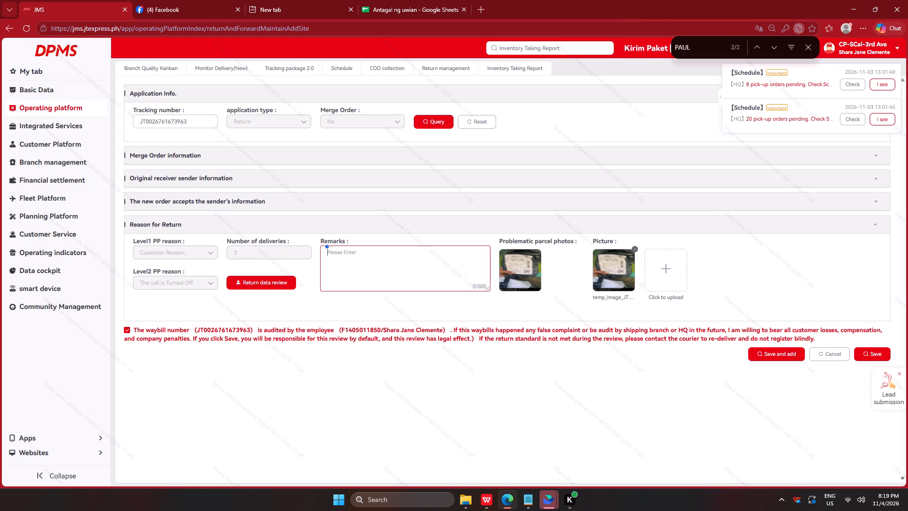
{"action": "key", "text": "ctrl+v"}
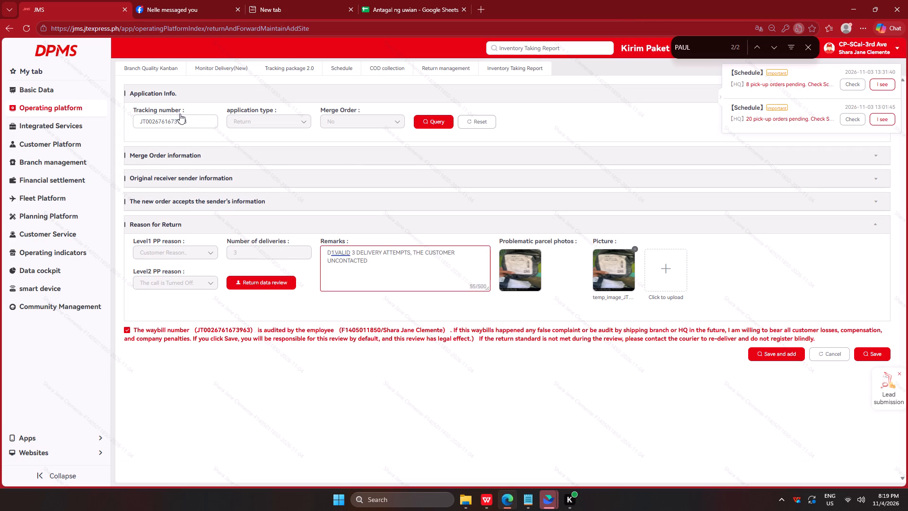
{"action": "left_click", "coordinate": [777, 354]}
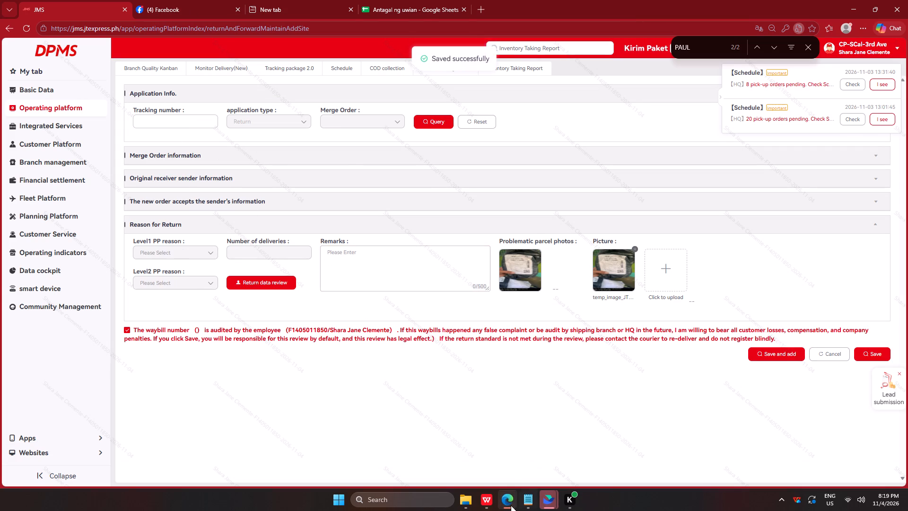
{"action": "left_click", "coordinate": [512, 505]}
{"action": "left_click", "coordinate": [528, 500]}
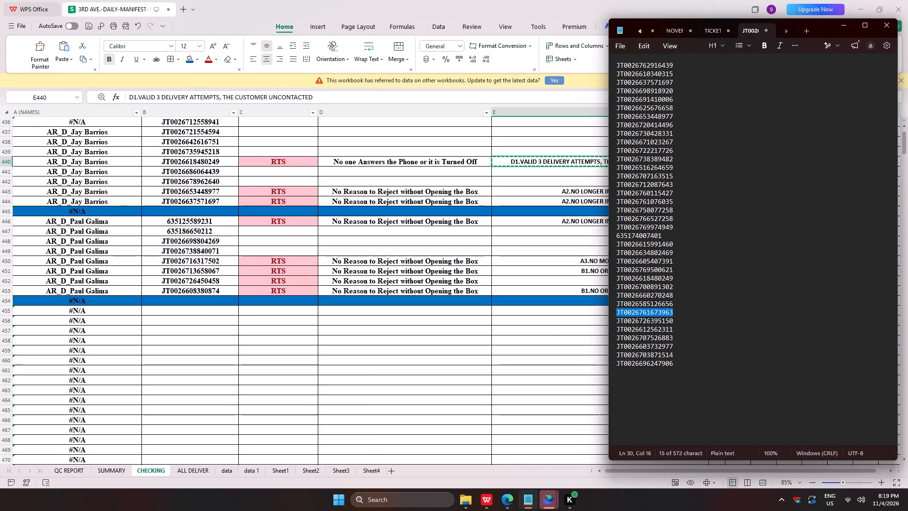
{"action": "double_click", "coordinate": [646, 321]}
{"action": "key", "text": "ctrl+c"}
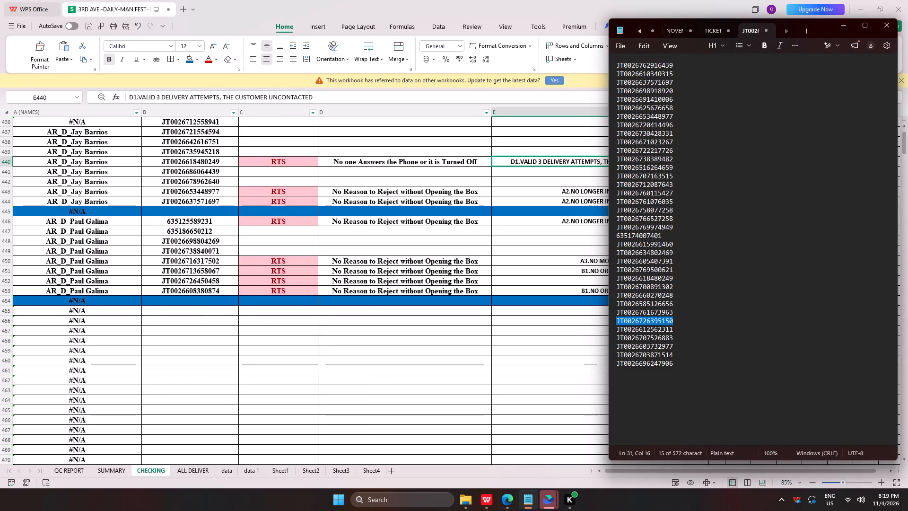
{"action": "left_click", "coordinate": [501, 502]}
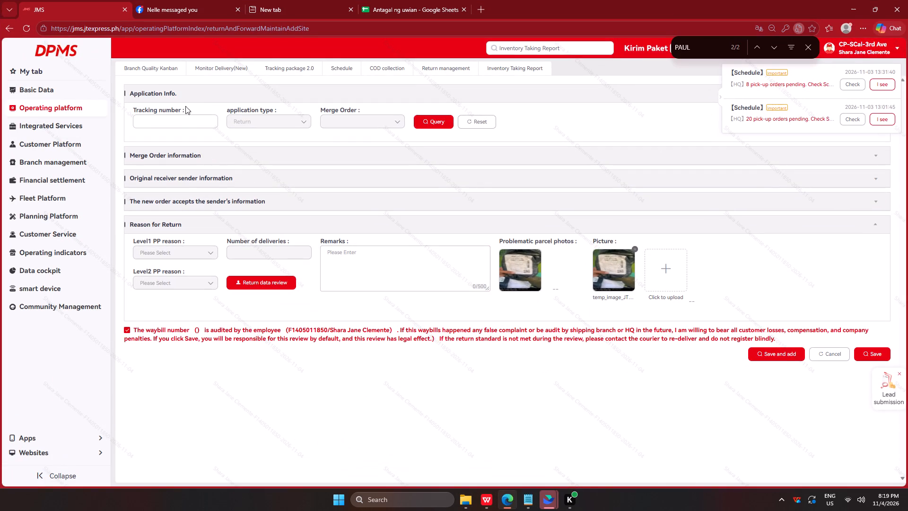
{"action": "left_click", "coordinate": [182, 113]}
{"action": "left_click", "coordinate": [182, 116]}
{"action": "key", "text": "ctrl+v"}
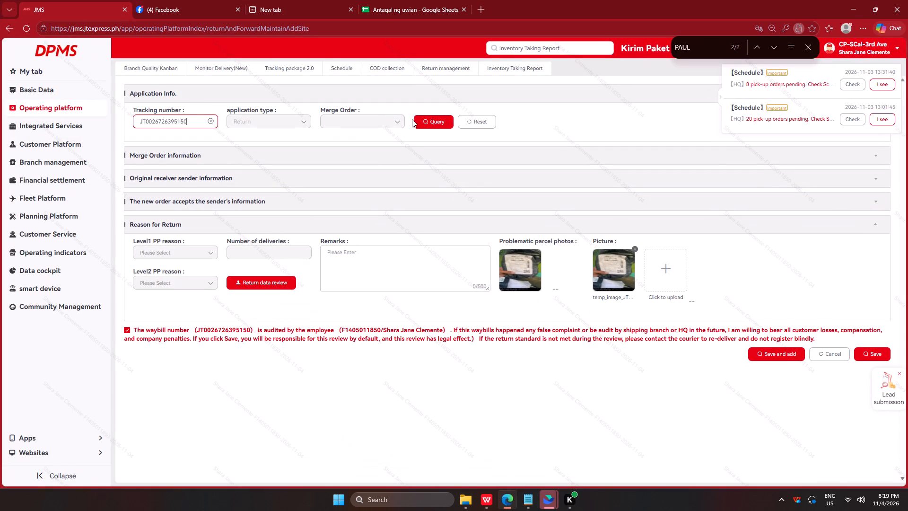
{"action": "left_click", "coordinate": [419, 122]}
{"action": "left_click", "coordinate": [344, 285]}
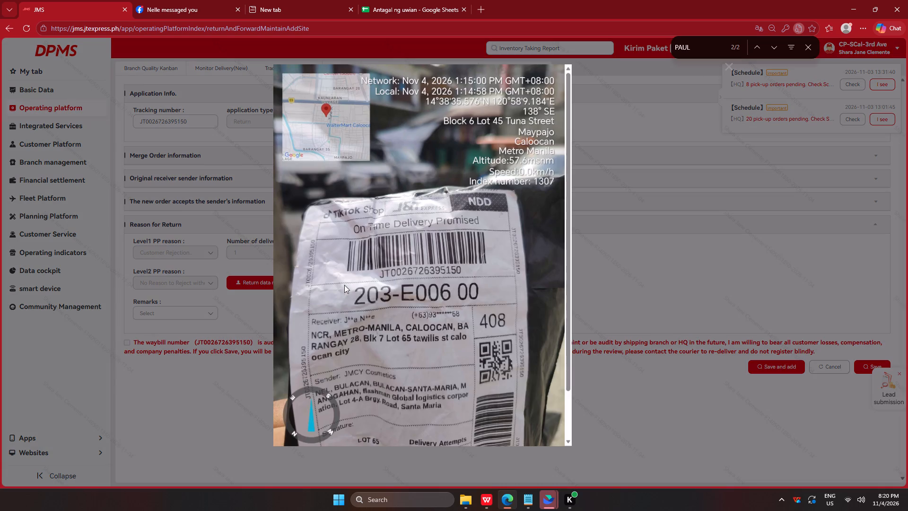
{"action": "right_click", "coordinate": [359, 233]}
{"action": "left_click", "coordinate": [399, 256]}
{"action": "left_click", "coordinate": [382, 318]}
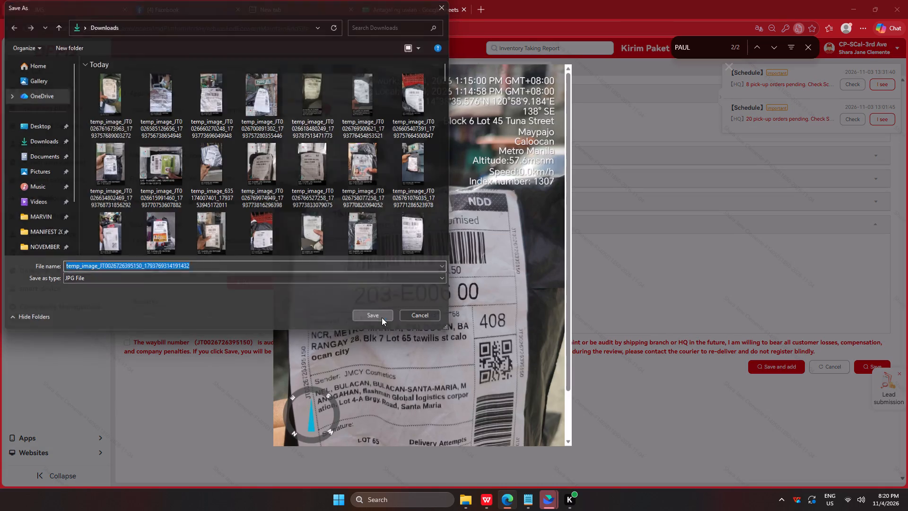
{"action": "left_click", "coordinate": [276, 383]}
{"action": "left_click", "coordinate": [219, 362]}
{"action": "left_click", "coordinate": [498, 276]}
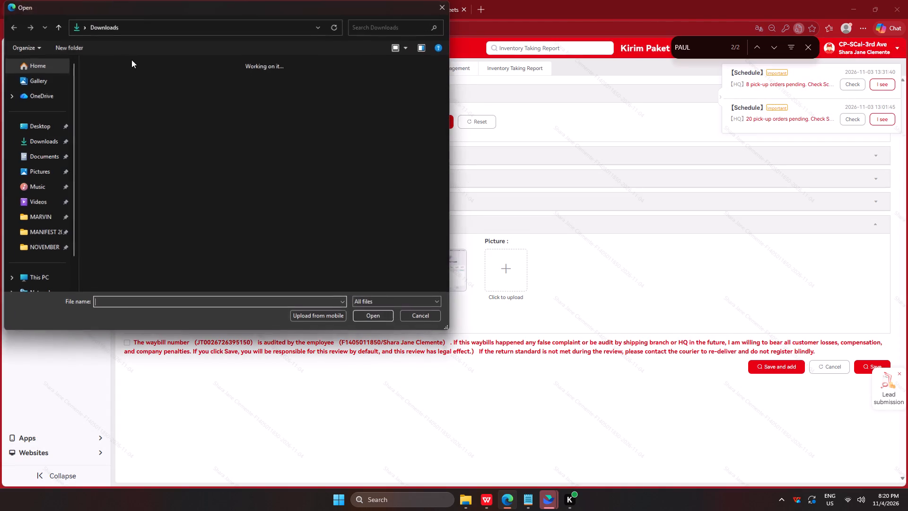
{"action": "double_click", "coordinate": [110, 83]}
{"action": "left_click", "coordinate": [174, 328]}
{"action": "left_click", "coordinate": [174, 318]}
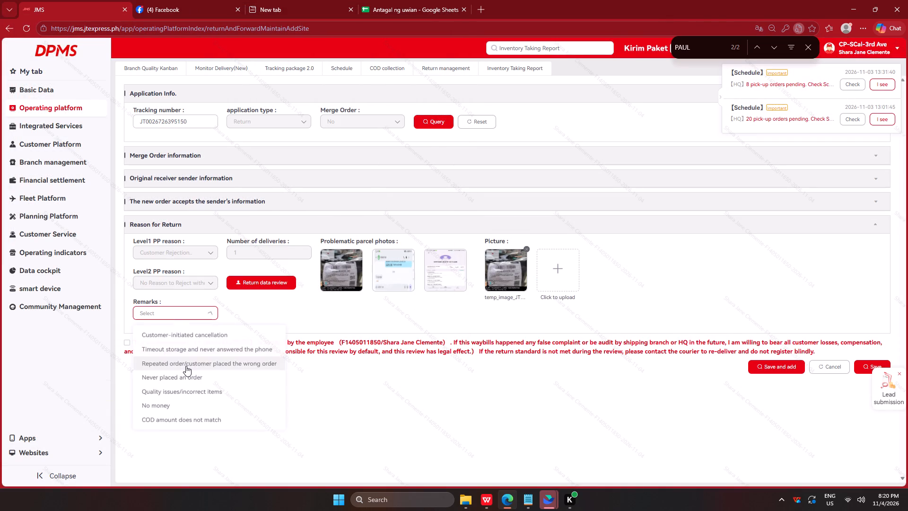
{"action": "left_click", "coordinate": [216, 335]}
{"action": "left_click", "coordinate": [128, 344]}
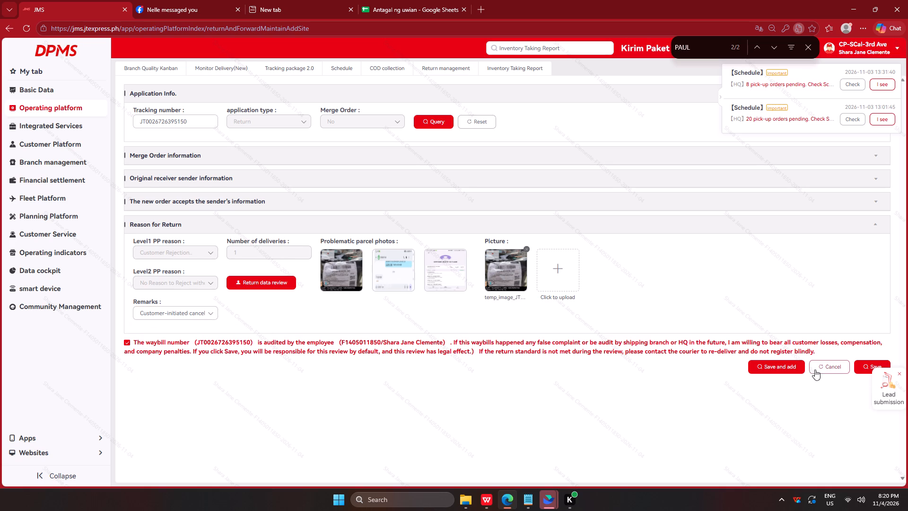
{"action": "left_click", "coordinate": [770, 367]}
{"action": "key", "text": "alt+Tab"}
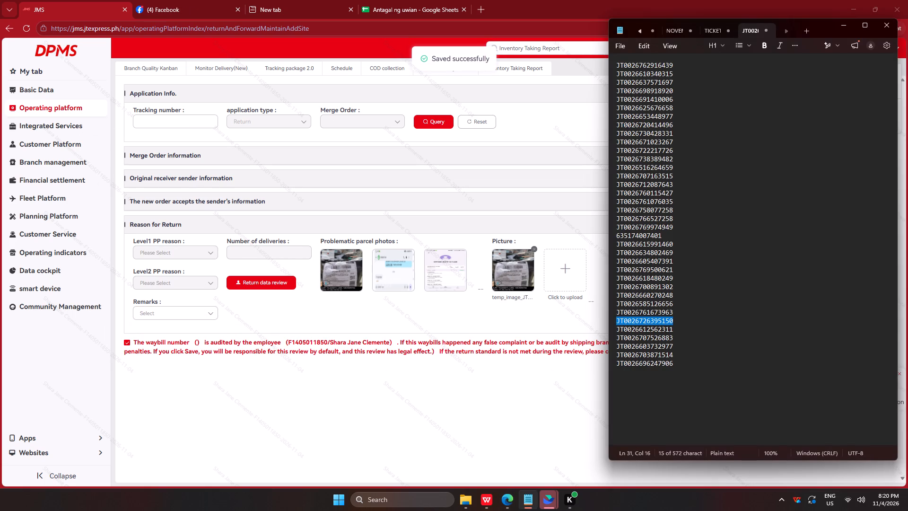
{"action": "double_click", "coordinate": [646, 333]}
{"action": "key", "text": "ctrl+c"}
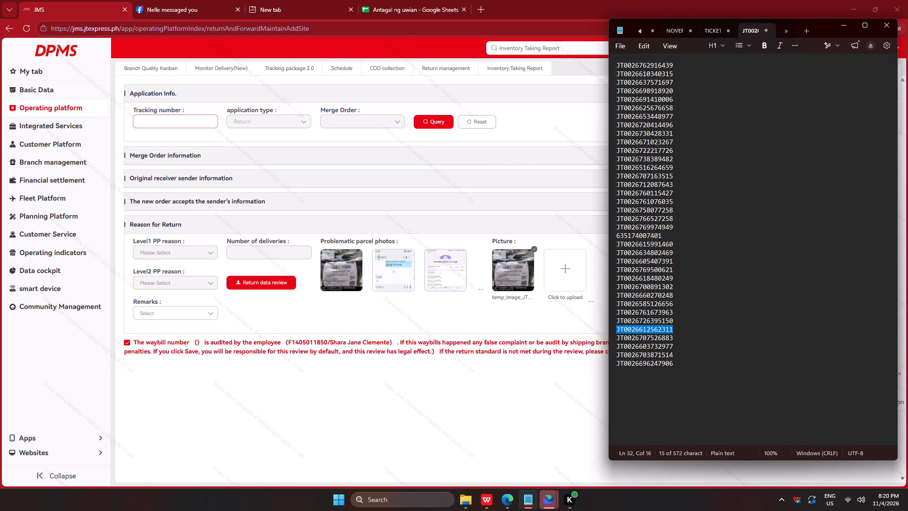
{"action": "left_click", "coordinate": [149, 121]}
{"action": "key", "text": "ctrl+v"}
{"action": "left_click", "coordinate": [436, 123]}
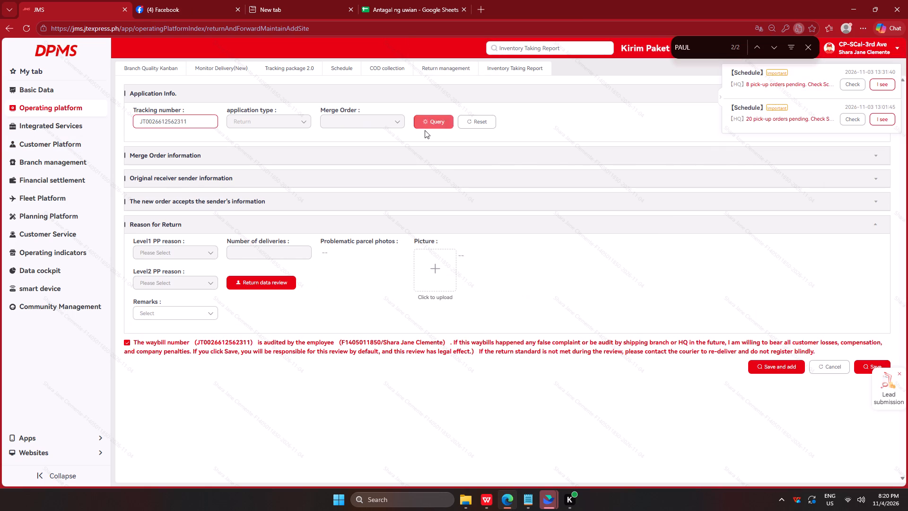
{"action": "left_click", "coordinate": [340, 282]}
{"action": "right_click", "coordinate": [371, 169]}
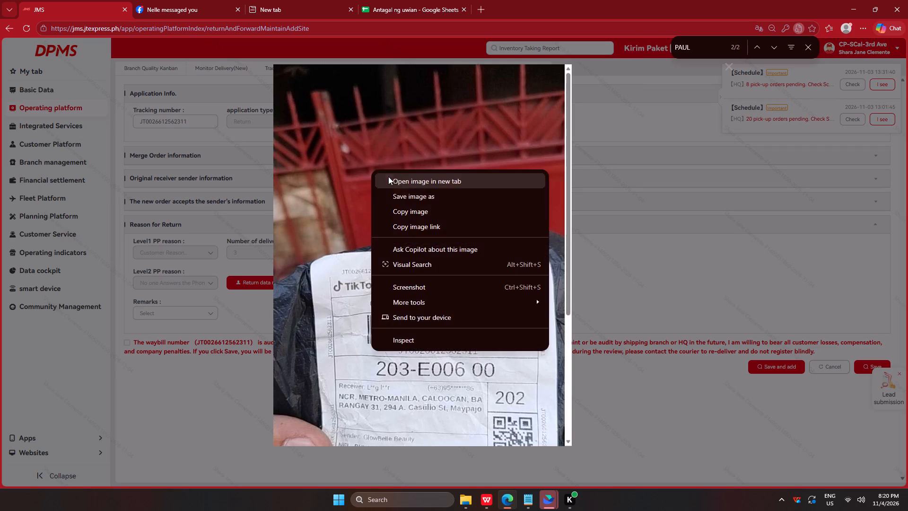
{"action": "left_click", "coordinate": [403, 193]}
{"action": "left_click", "coordinate": [369, 308]}
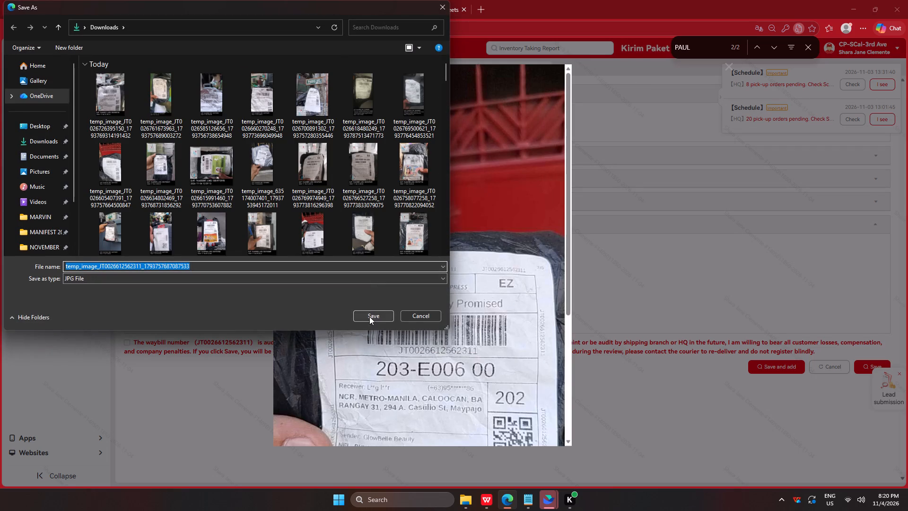
{"action": "left_click", "coordinate": [370, 320]}
{"action": "left_click", "coordinate": [246, 304]}
{"action": "left_click", "coordinate": [449, 265]}
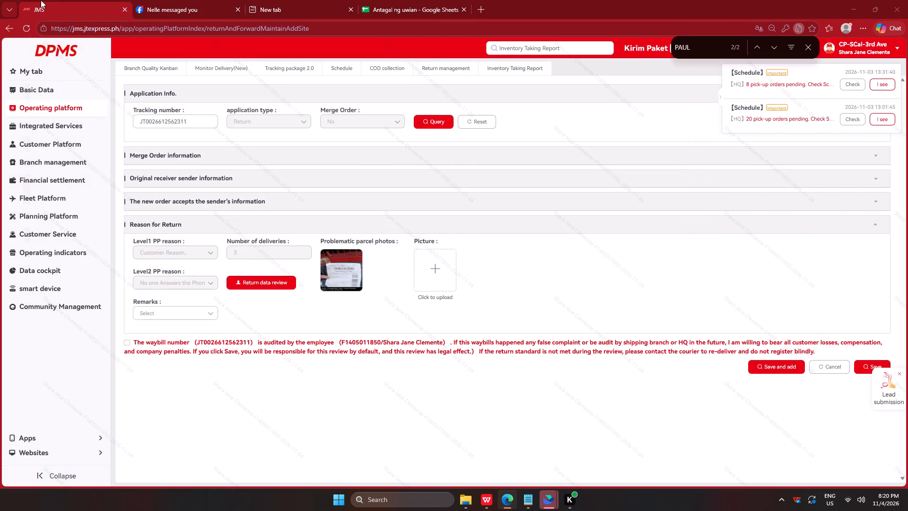
{"action": "double_click", "coordinate": [93, 91]}
{"action": "left_click", "coordinate": [144, 316]}
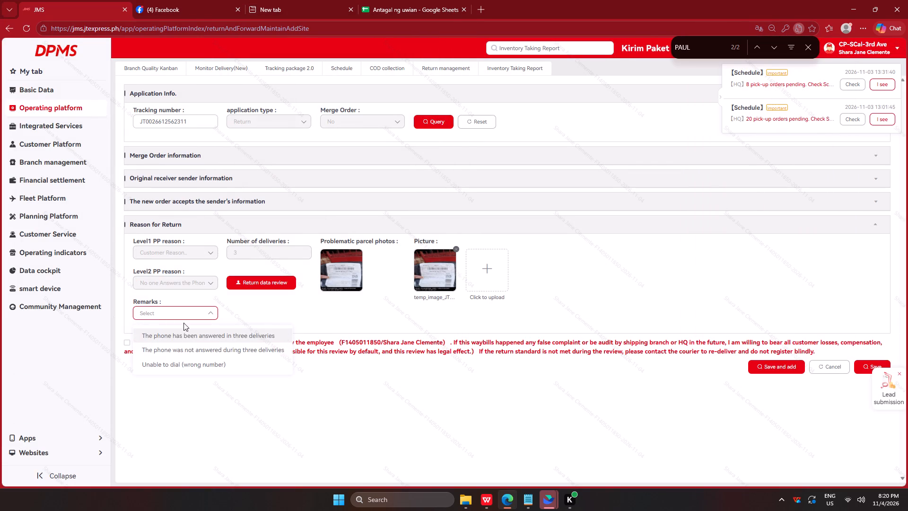
{"action": "left_click", "coordinate": [186, 351]}
{"action": "left_click", "coordinate": [127, 343]}
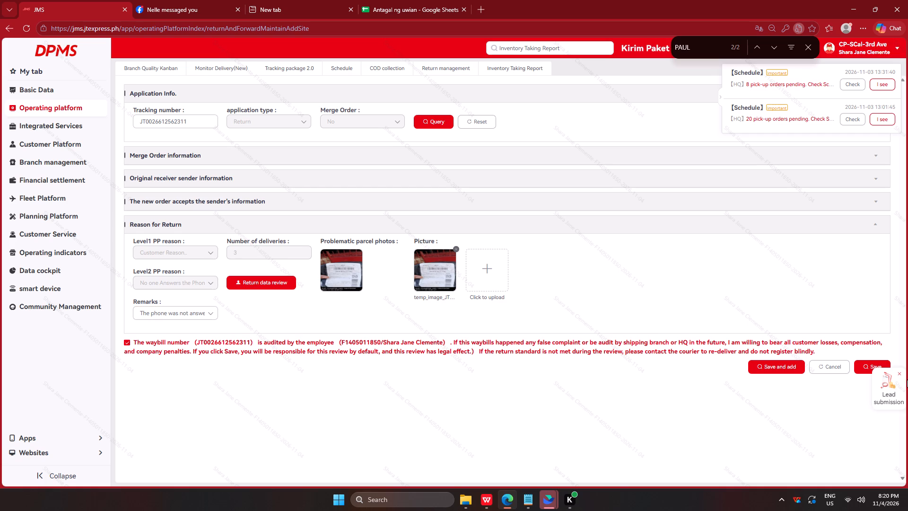
{"action": "left_click", "coordinate": [753, 363]}
{"action": "key", "text": "alt+Tab"}
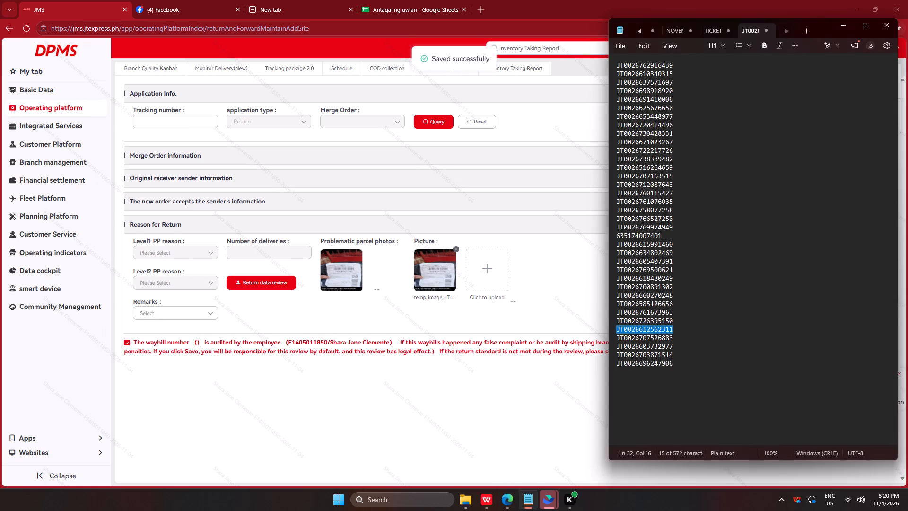
{"action": "double_click", "coordinate": [653, 339]}
{"action": "key", "text": "ctrl+c"}
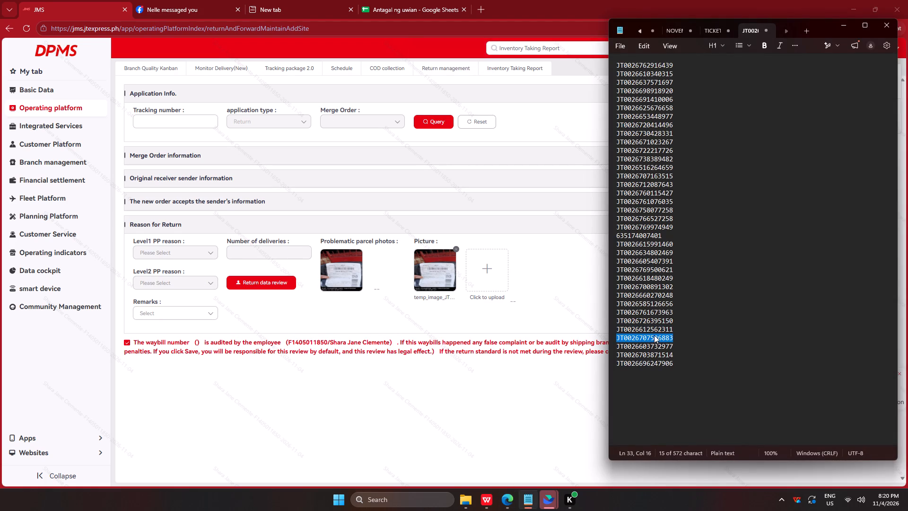
{"action": "left_click", "coordinate": [190, 121]}
{"action": "key", "text": "ctrl+v"}
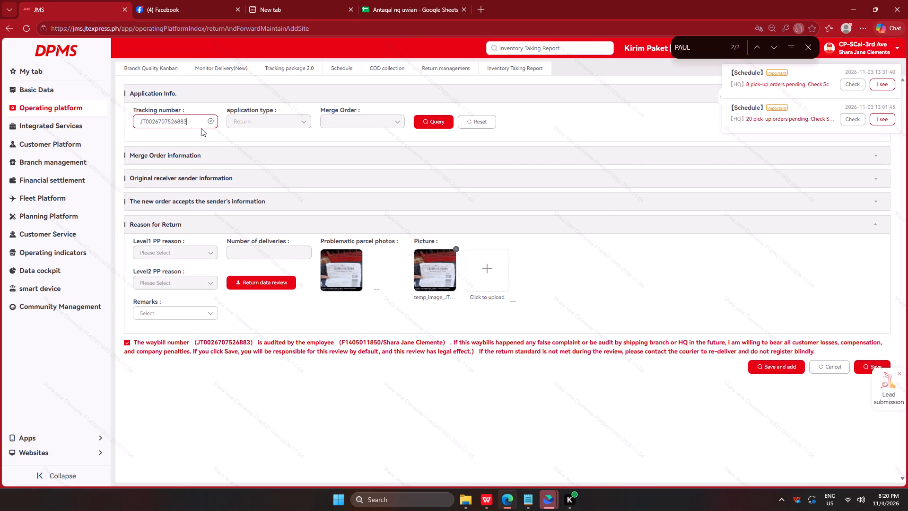
{"action": "left_click", "coordinate": [431, 122]}
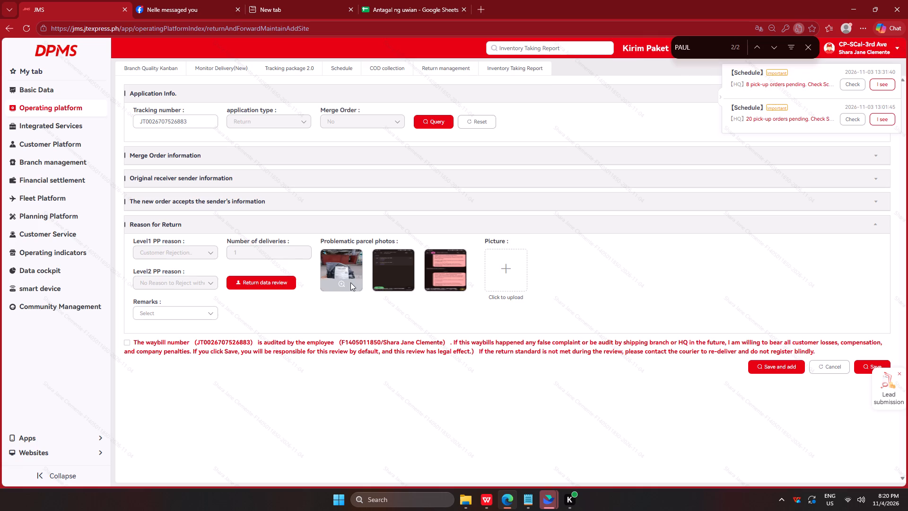
{"action": "left_click", "coordinate": [343, 282]}
{"action": "right_click", "coordinate": [378, 193]}
{"action": "left_click", "coordinate": [413, 217]}
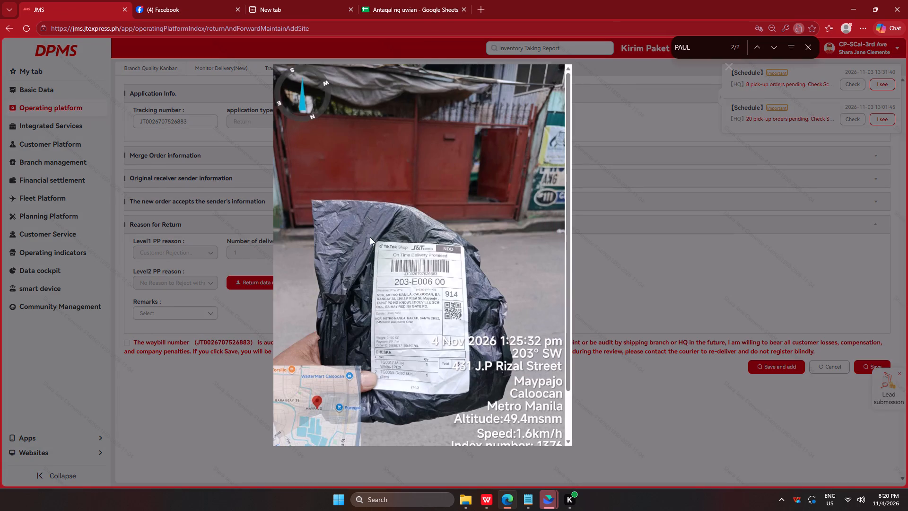
{"action": "left_click", "coordinate": [373, 314]}
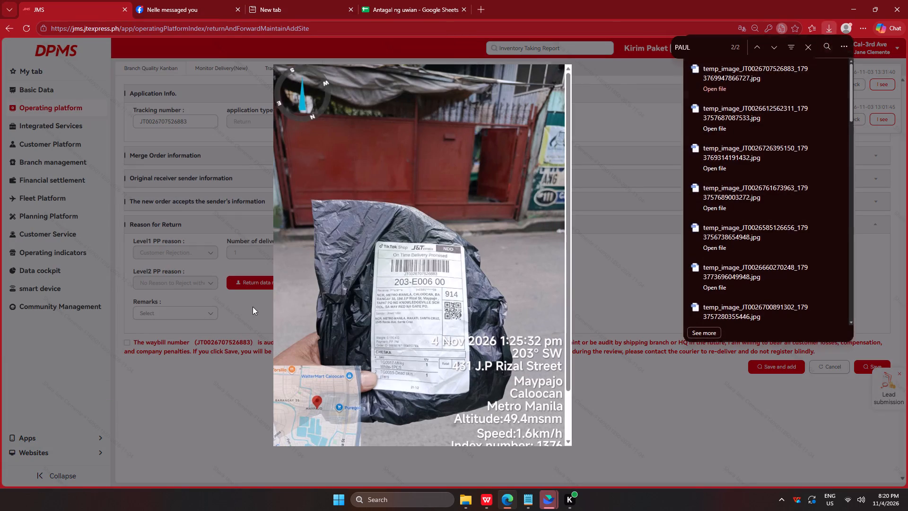
{"action": "left_click", "coordinate": [253, 307]}
{"action": "left_click", "coordinate": [501, 275]}
{"action": "double_click", "coordinate": [122, 106]}
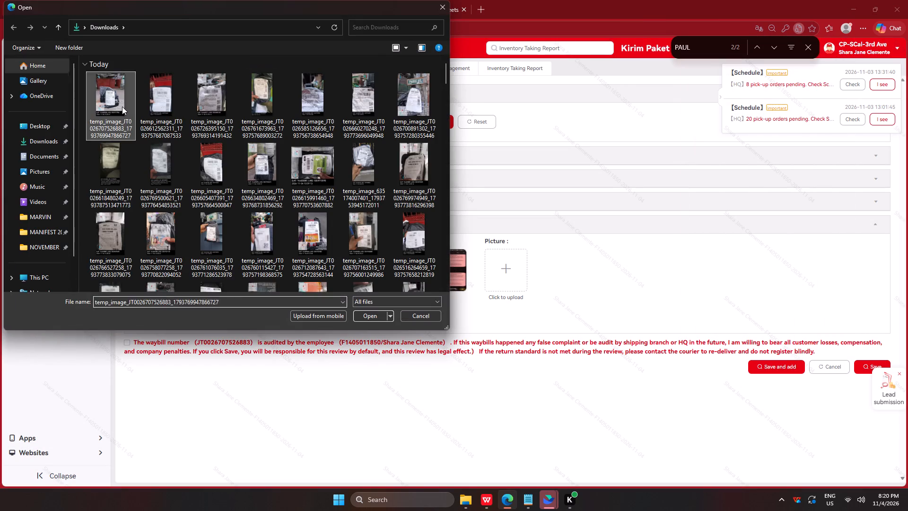
{"action": "left_click", "coordinate": [176, 309]}
{"action": "left_click", "coordinate": [194, 336]}
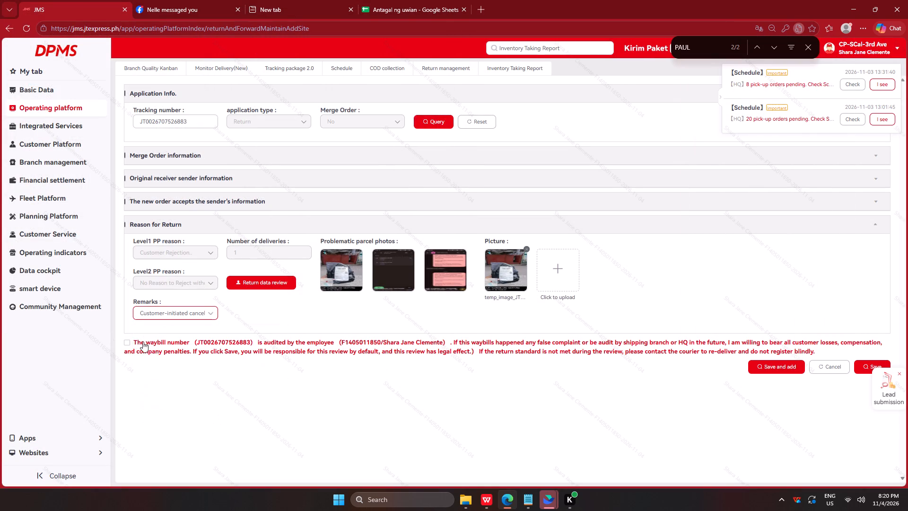
{"action": "left_click", "coordinate": [127, 343]}
{"action": "left_click", "coordinate": [766, 367]}
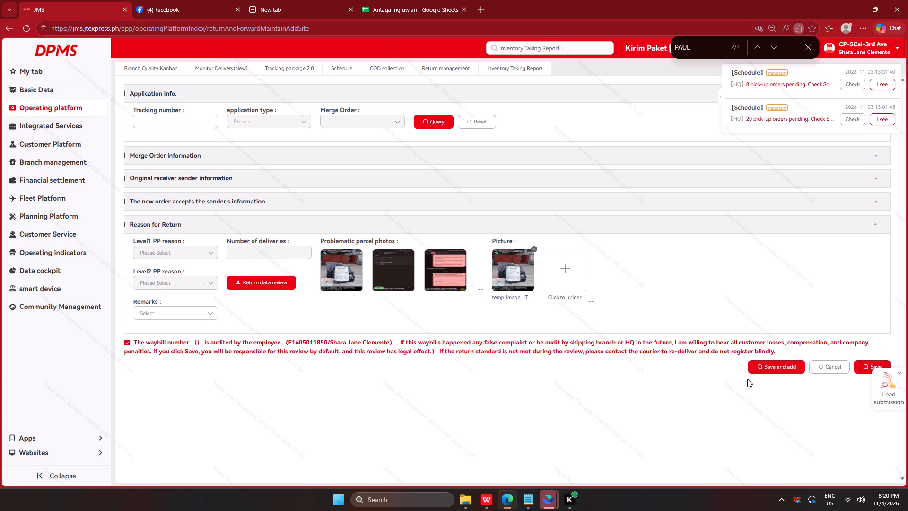
{"action": "key", "text": "alt+Tab"}
{"action": "double_click", "coordinate": [667, 347]}
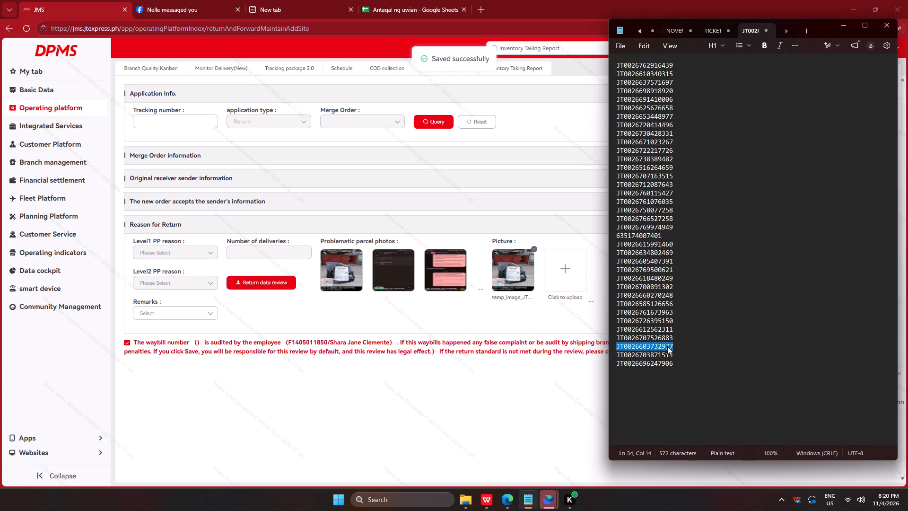
{"action": "key", "text": "ctrl+c"}
{"action": "left_click", "coordinate": [182, 112]}
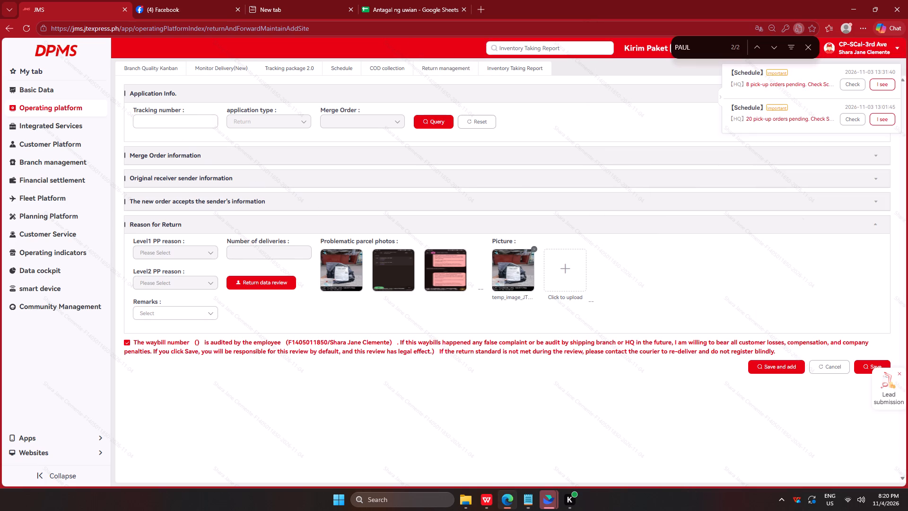
{"action": "left_click", "coordinate": [177, 118]}
{"action": "key", "text": "ctrl+v"}
{"action": "left_click", "coordinate": [431, 122]}
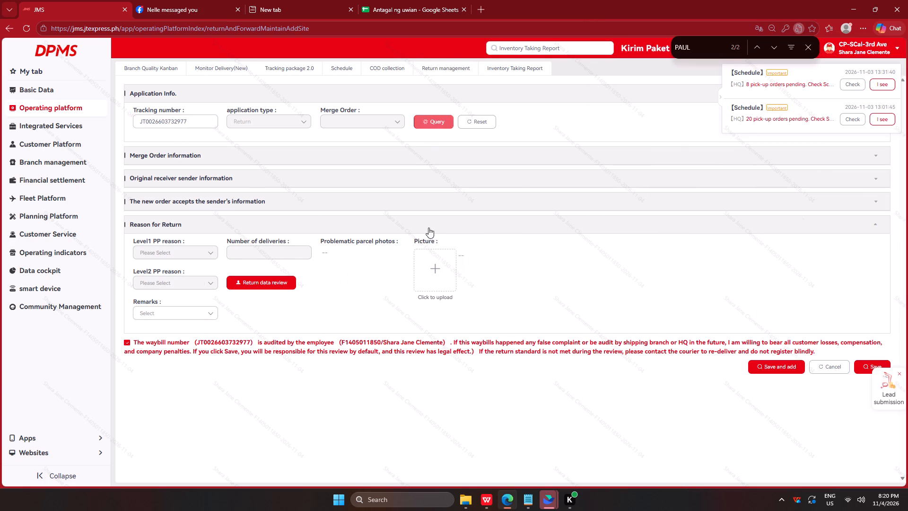
{"action": "left_click", "coordinate": [339, 282]}
{"action": "right_click", "coordinate": [359, 226]}
{"action": "left_click", "coordinate": [396, 256]}
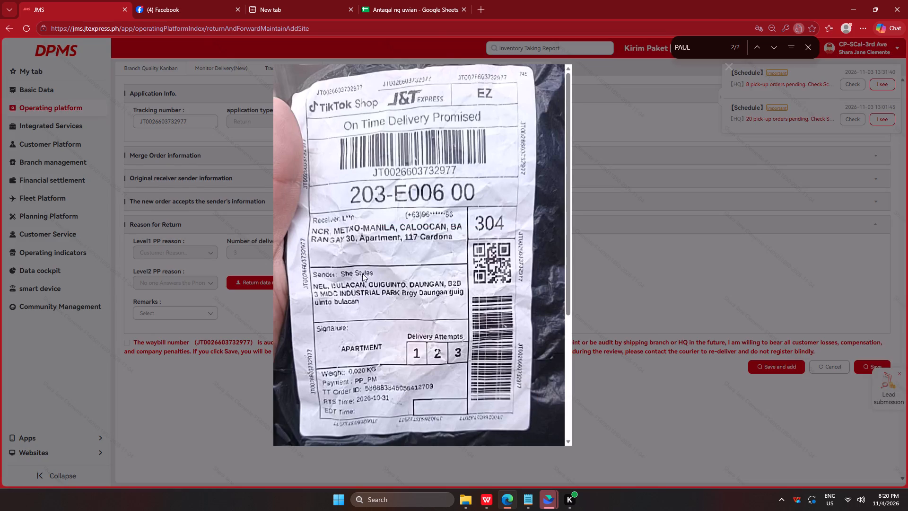
{"action": "left_click", "coordinate": [366, 314]}
{"action": "left_click", "coordinate": [262, 314]}
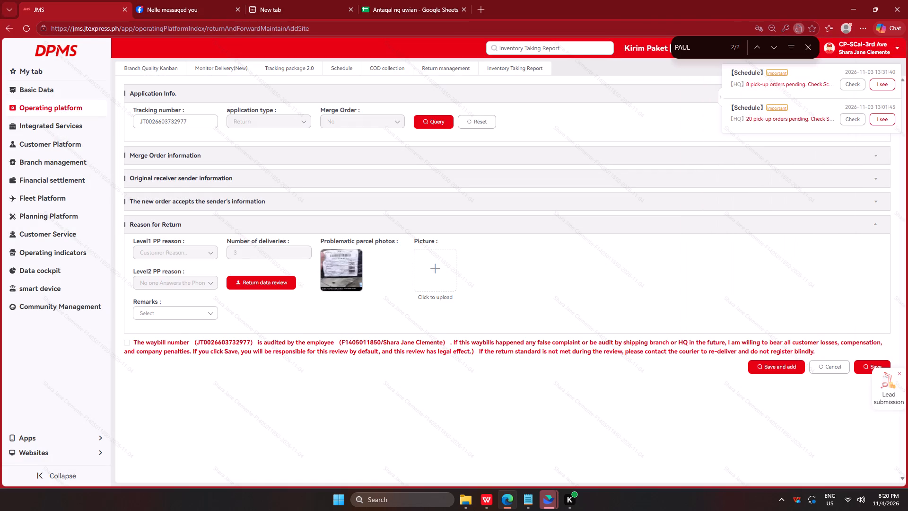
{"action": "left_click", "coordinate": [446, 281]}
{"action": "double_click", "coordinate": [121, 105]}
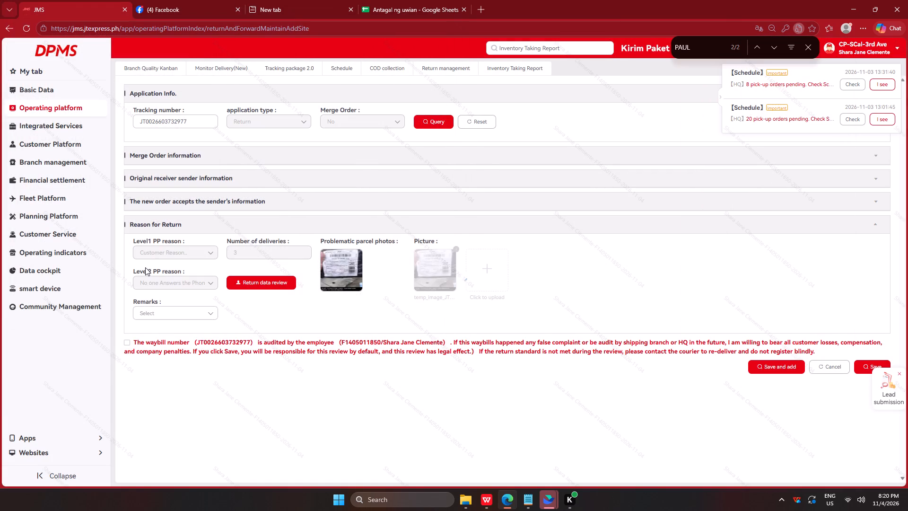
{"action": "left_click", "coordinate": [159, 315]}
{"action": "left_click", "coordinate": [184, 351]}
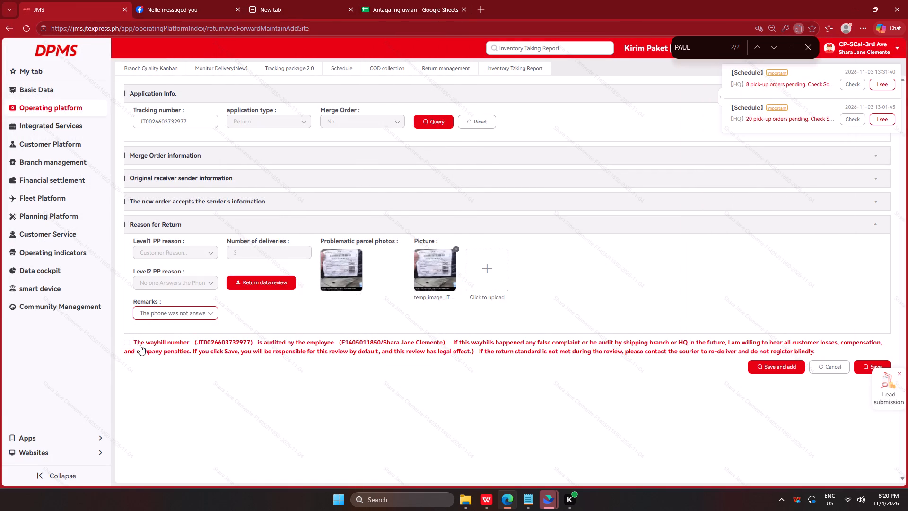
{"action": "left_click", "coordinate": [125, 340]}
{"action": "left_click", "coordinate": [769, 368]}
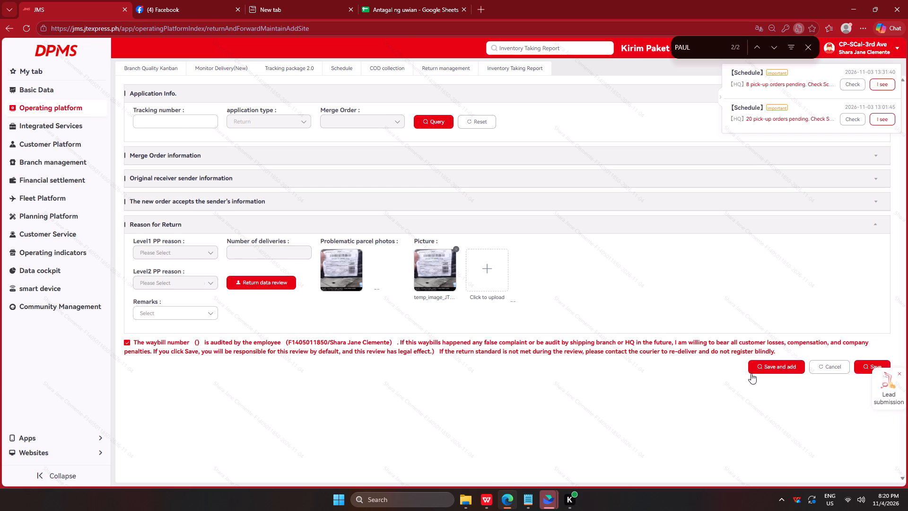
{"action": "key", "text": "alt+Tab"}
{"action": "double_click", "coordinate": [670, 358]}
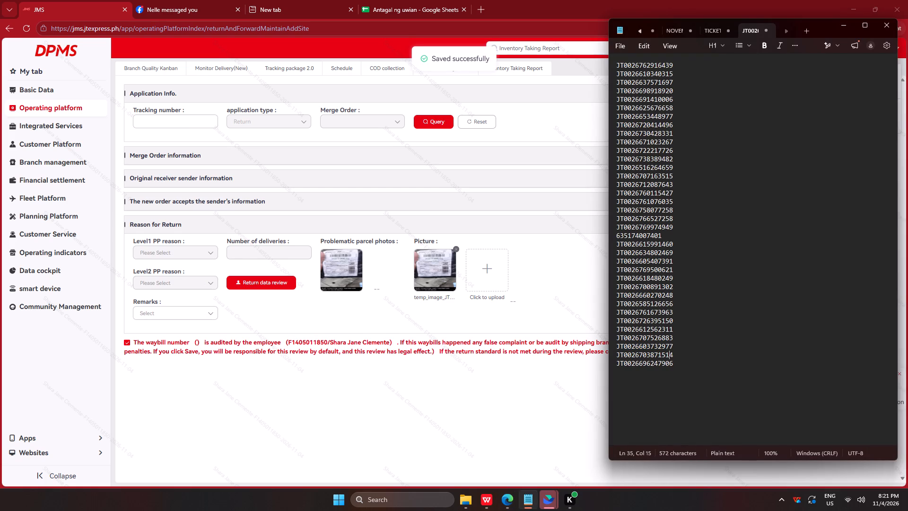
{"action": "double_click", "coordinate": [670, 356]}
{"action": "key", "text": "ctrl+c"}
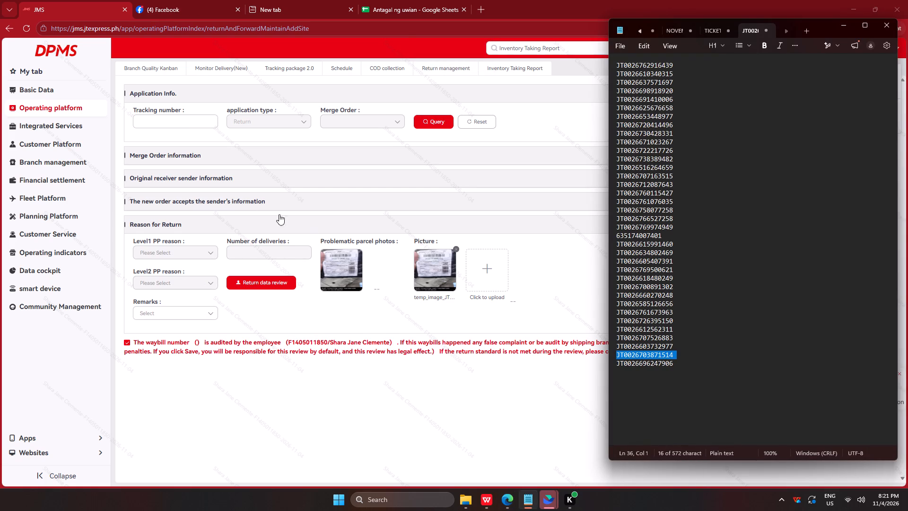
{"action": "left_click", "coordinate": [165, 123]}
{"action": "key", "text": "ctrl+v"}
{"action": "left_click", "coordinate": [423, 116]}
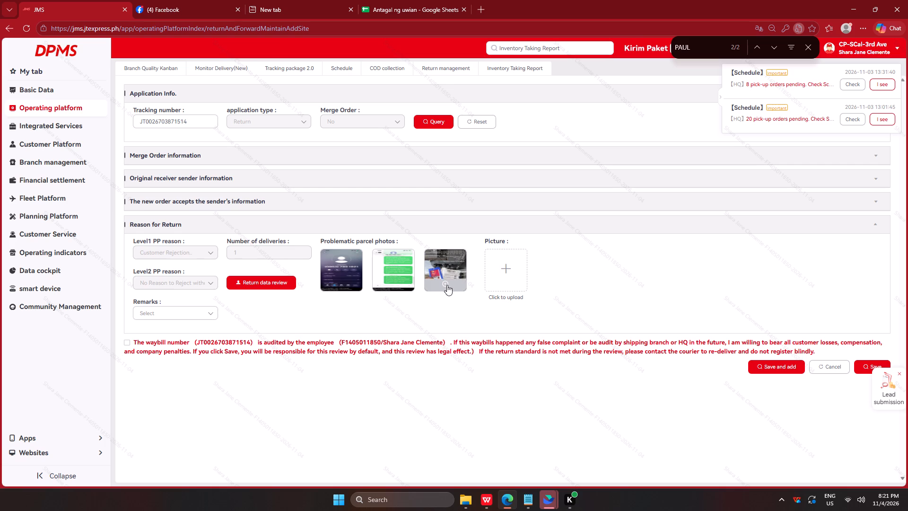
{"action": "left_click", "coordinate": [445, 284]}
{"action": "right_click", "coordinate": [442, 188]}
{"action": "left_click", "coordinate": [479, 218]}
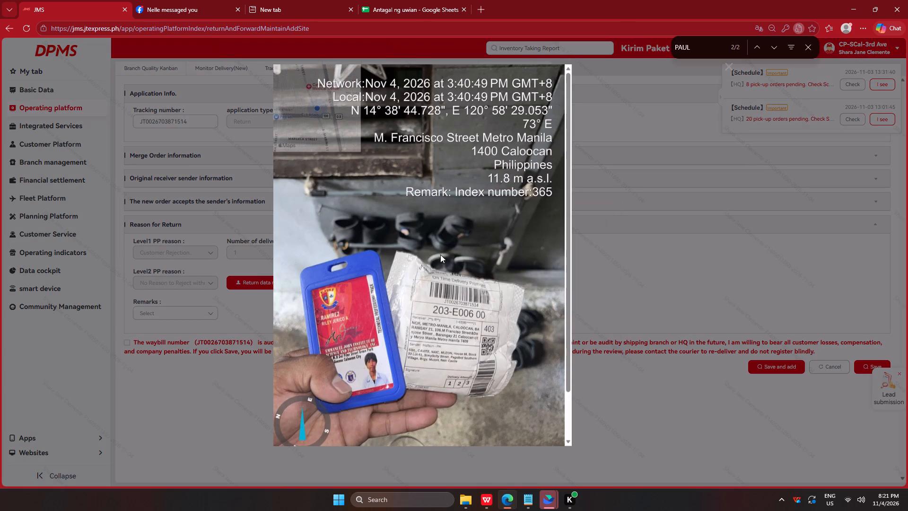
{"action": "left_click", "coordinate": [378, 311]}
{"action": "left_click", "coordinate": [240, 303]}
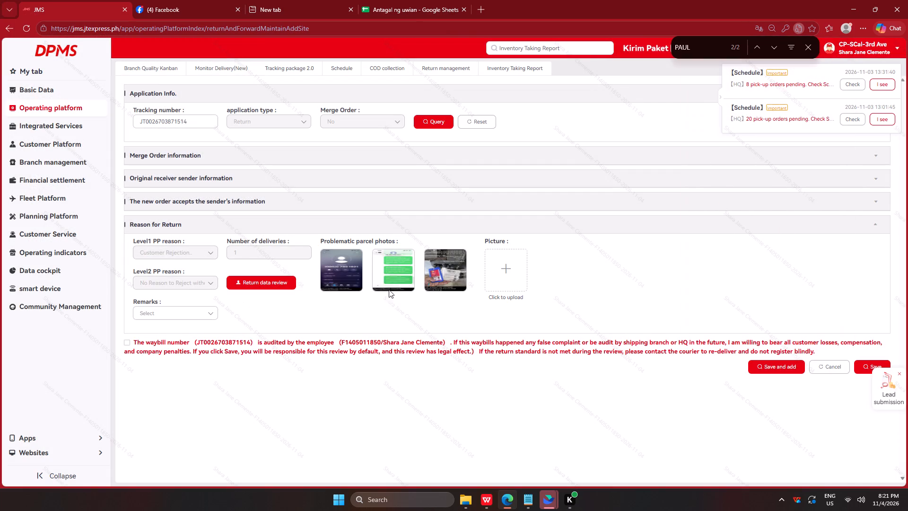
{"action": "left_click", "coordinate": [511, 270]}
{"action": "double_click", "coordinate": [120, 113]}
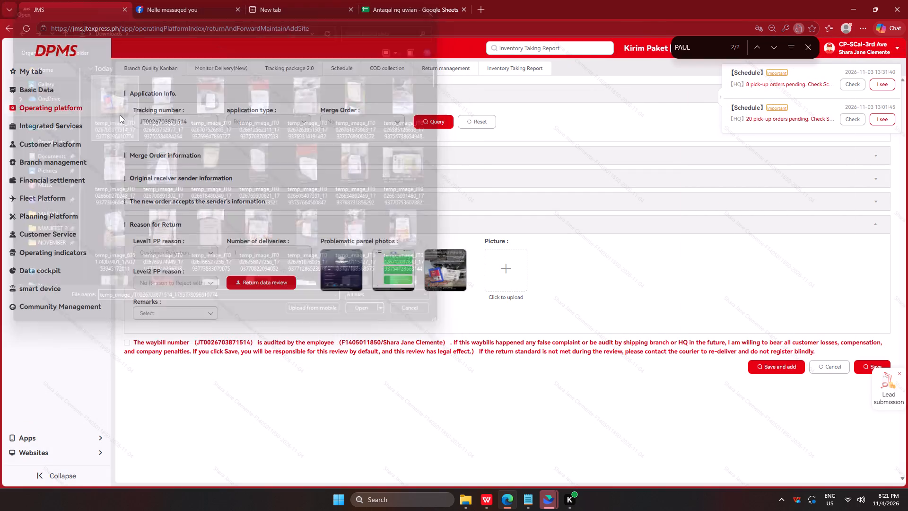
{"action": "left_click", "coordinate": [185, 316]}
{"action": "left_click", "coordinate": [200, 334]}
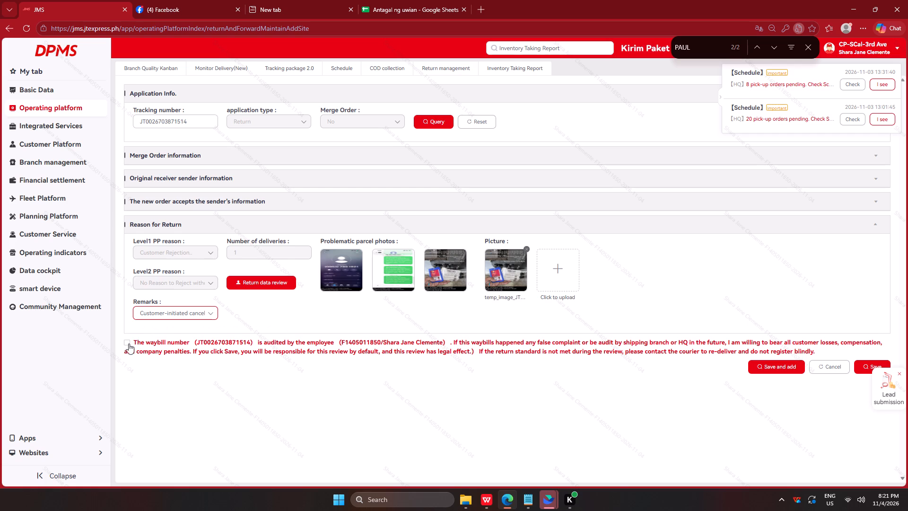
{"action": "left_click", "coordinate": [128, 344]}
{"action": "left_click", "coordinate": [778, 366]}
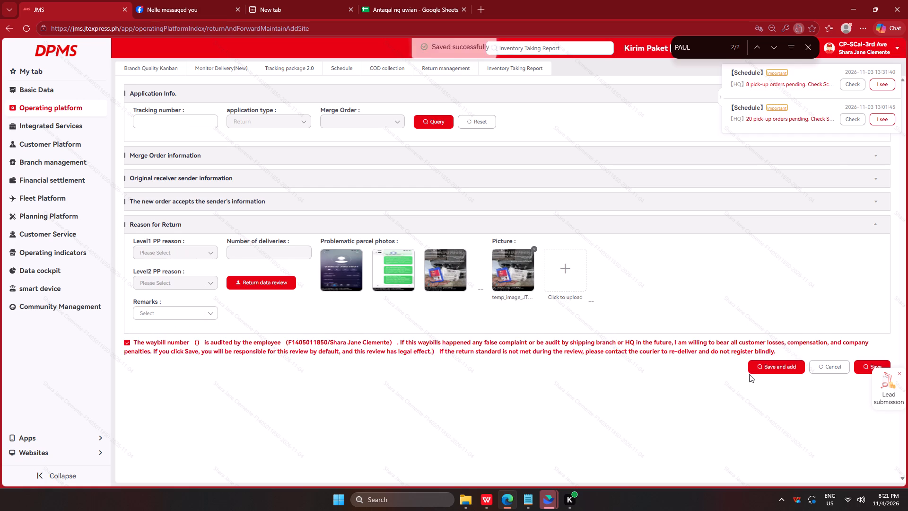
{"action": "key", "text": "alt+Tab"}
{"action": "double_click", "coordinate": [646, 363]}
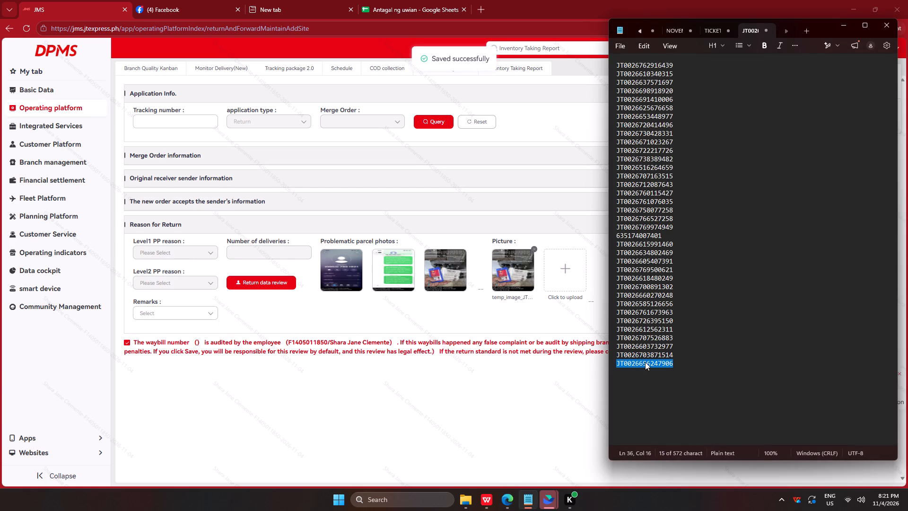
{"action": "key", "text": "ctrl+c"}
{"action": "left_click", "coordinate": [160, 123]}
{"action": "key", "text": "ctrl+v"}
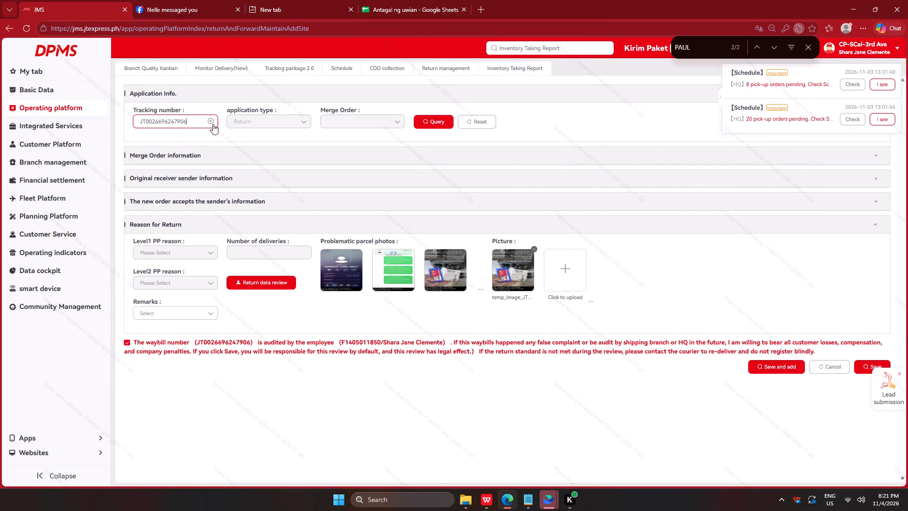
{"action": "left_click", "coordinate": [434, 125]}
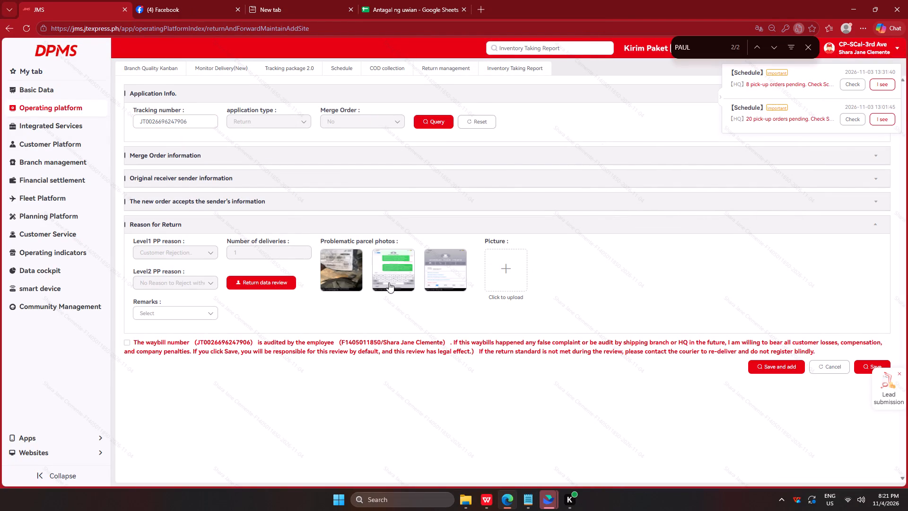
{"action": "left_click", "coordinate": [339, 284]}
{"action": "right_click", "coordinate": [349, 237]}
{"action": "left_click", "coordinate": [408, 259]}
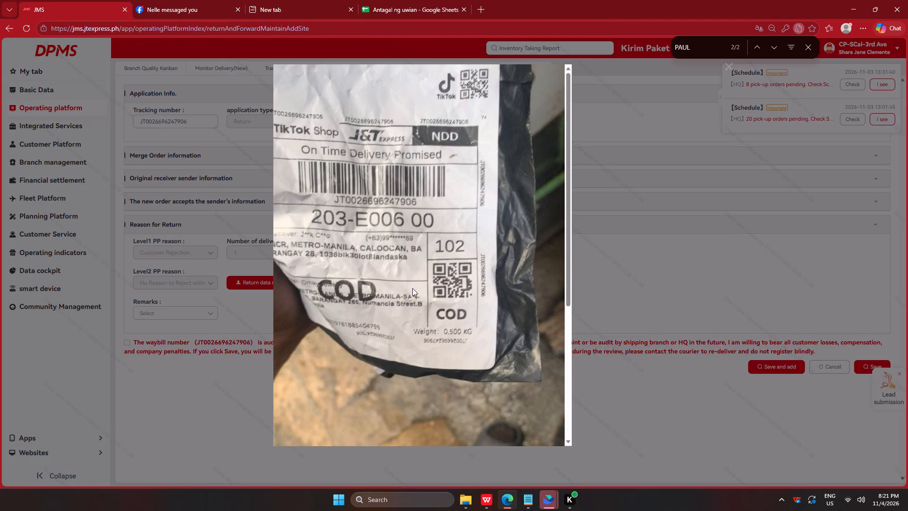
{"action": "left_click", "coordinate": [363, 322]}
{"action": "left_click", "coordinate": [375, 318]}
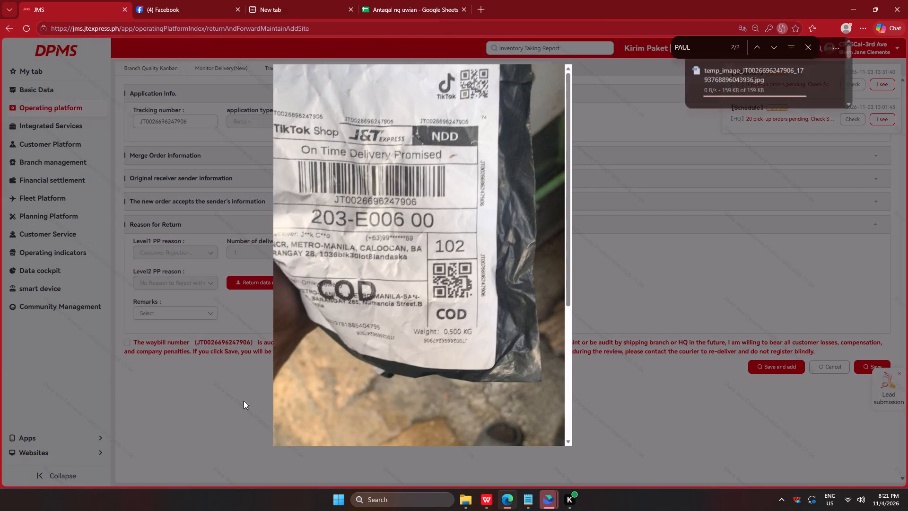
{"action": "left_click", "coordinate": [215, 404]}
{"action": "left_click", "coordinate": [488, 276]}
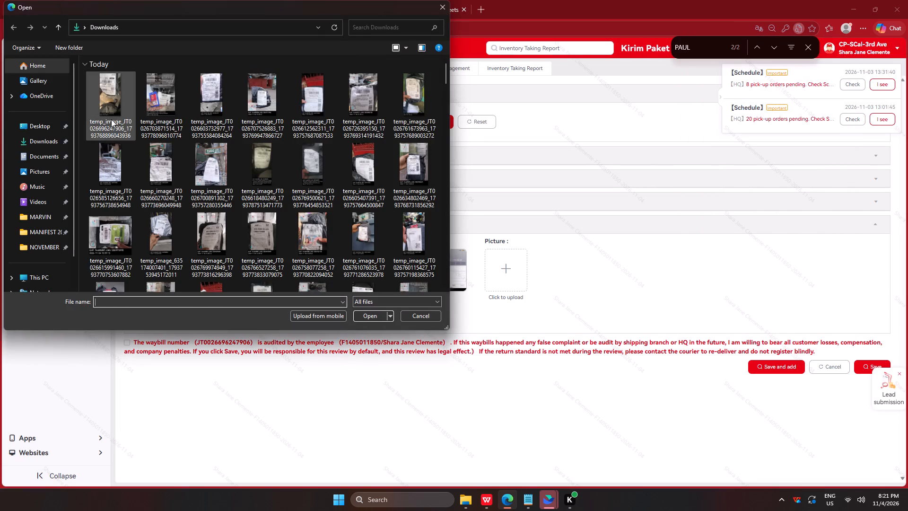
{"action": "double_click", "coordinate": [109, 108]}
{"action": "left_click", "coordinate": [164, 308]}
{"action": "left_click", "coordinate": [214, 339]}
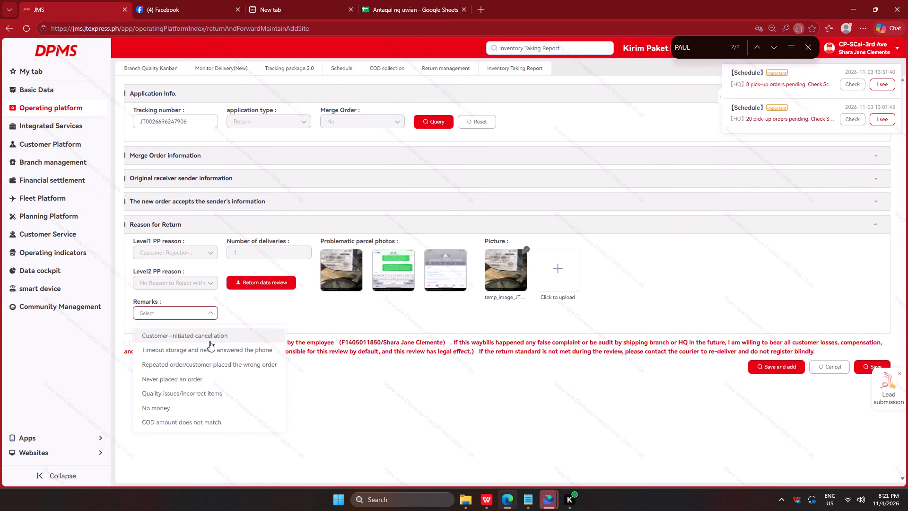
{"action": "left_click", "coordinate": [128, 344]}
{"action": "left_click", "coordinate": [783, 370]}
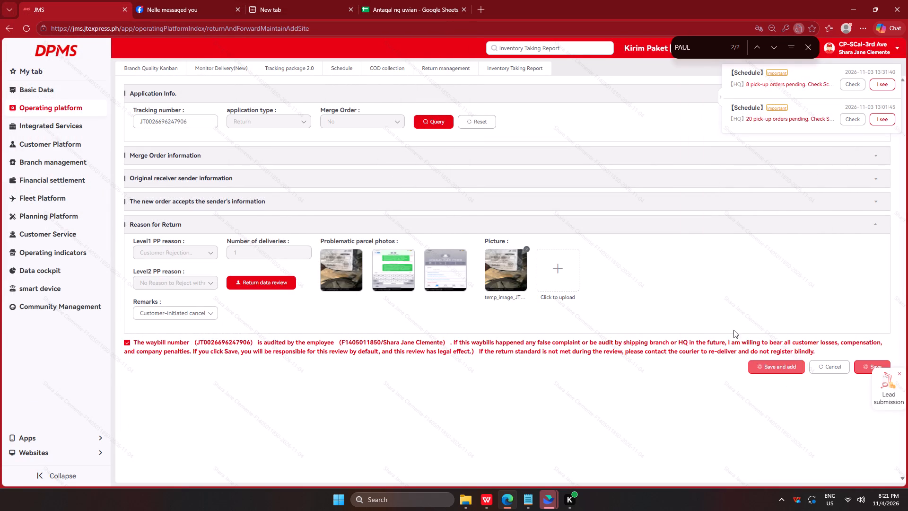
Open the Work Ticket Management page.
{"action": "left_click", "coordinate": [54, 73]}
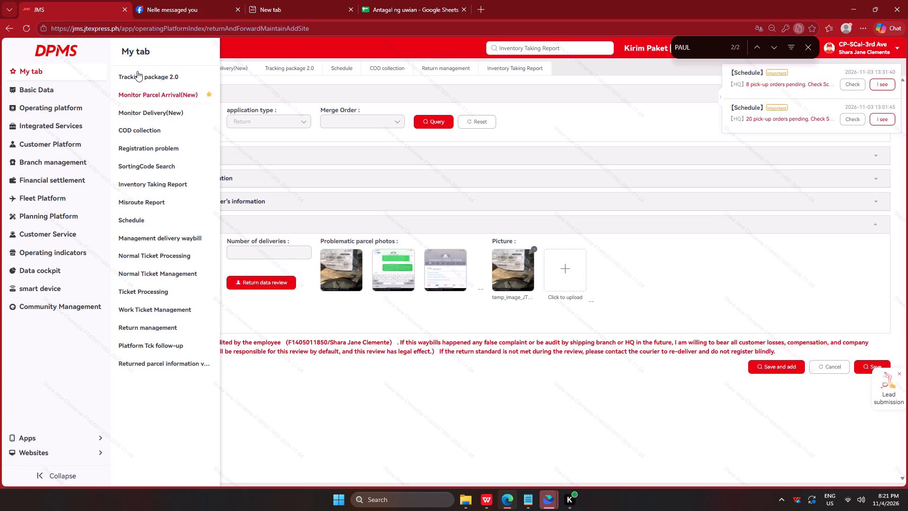
{"action": "left_click", "coordinate": [167, 313]}
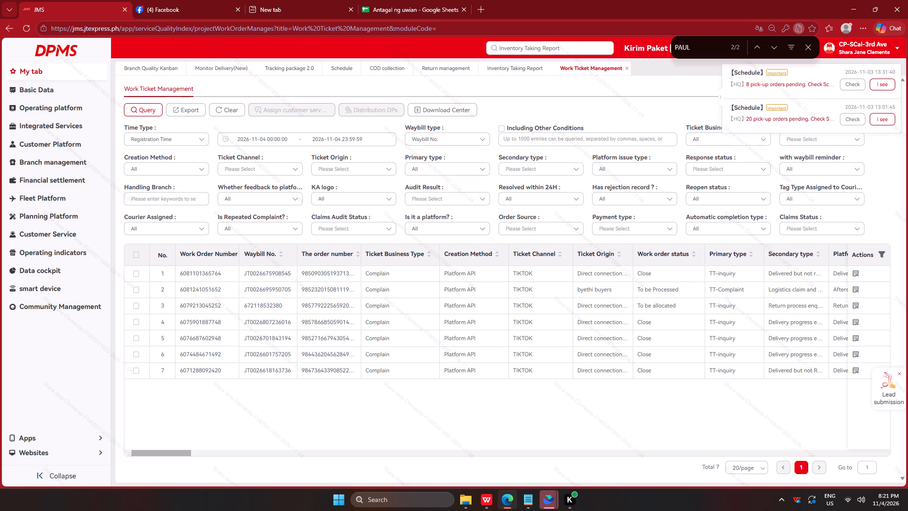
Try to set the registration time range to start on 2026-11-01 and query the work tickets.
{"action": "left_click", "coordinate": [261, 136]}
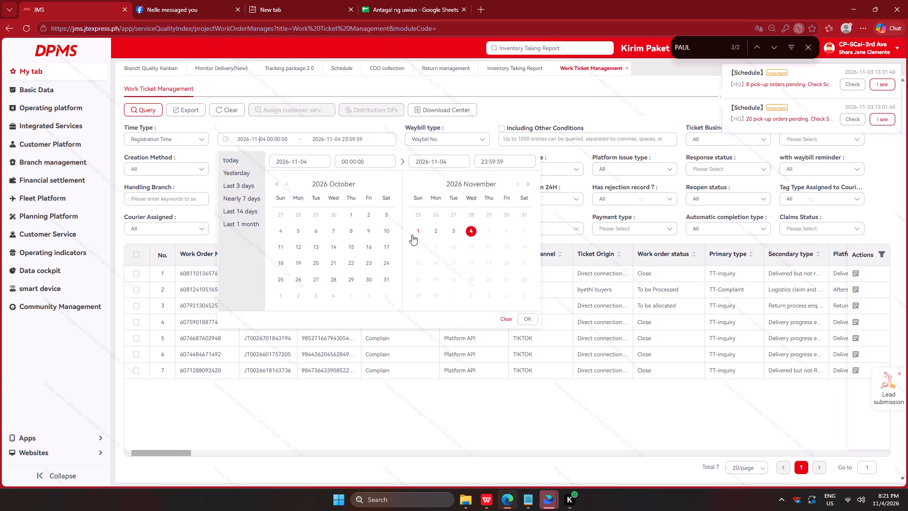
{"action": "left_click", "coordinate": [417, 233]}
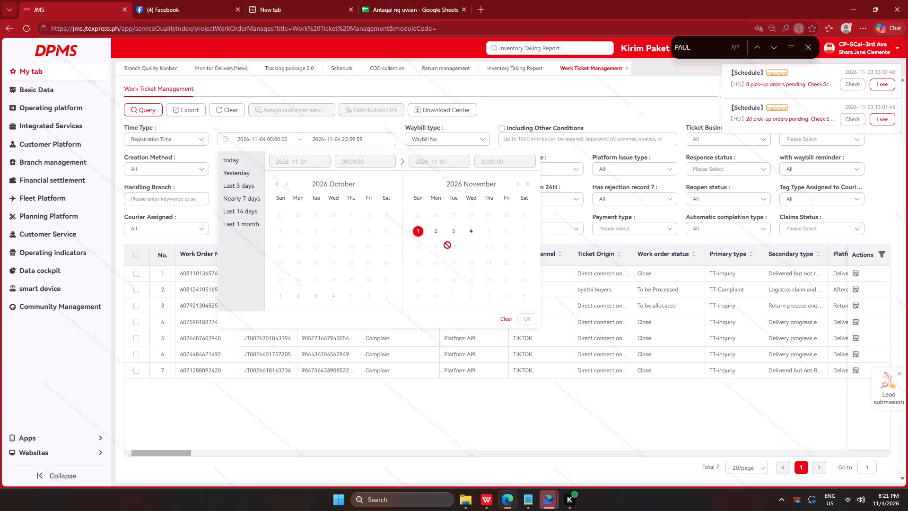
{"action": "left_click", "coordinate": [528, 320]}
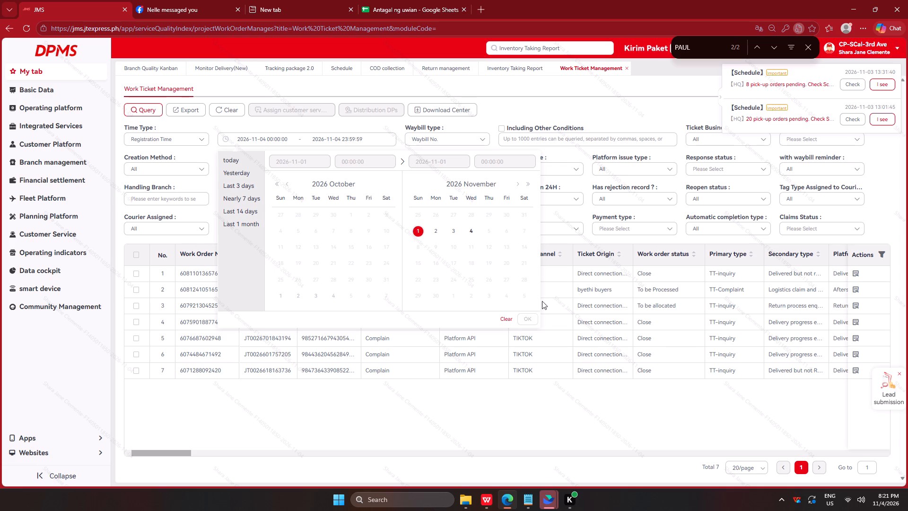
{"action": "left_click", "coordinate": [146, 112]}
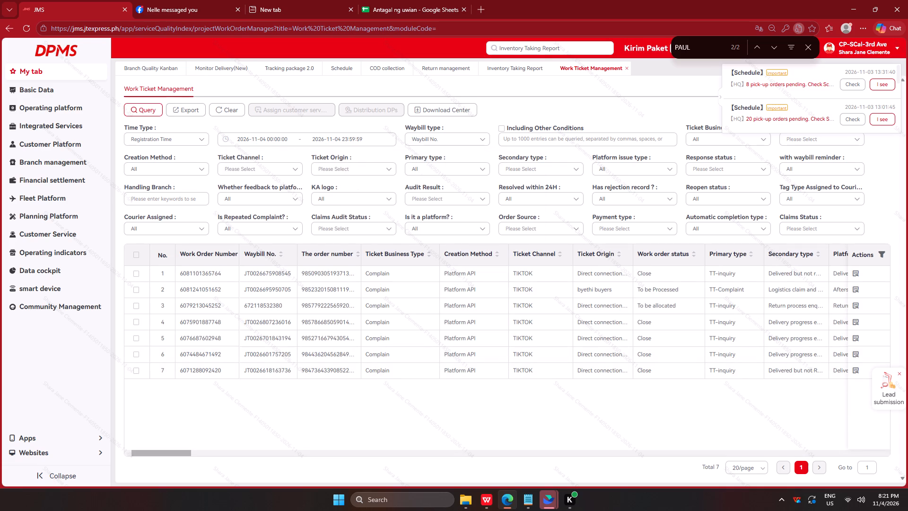
Filter the work tickets by the statuses To be allocated, To be Processed and Ongoing, and query them.
{"action": "left_click", "coordinate": [738, 172]}
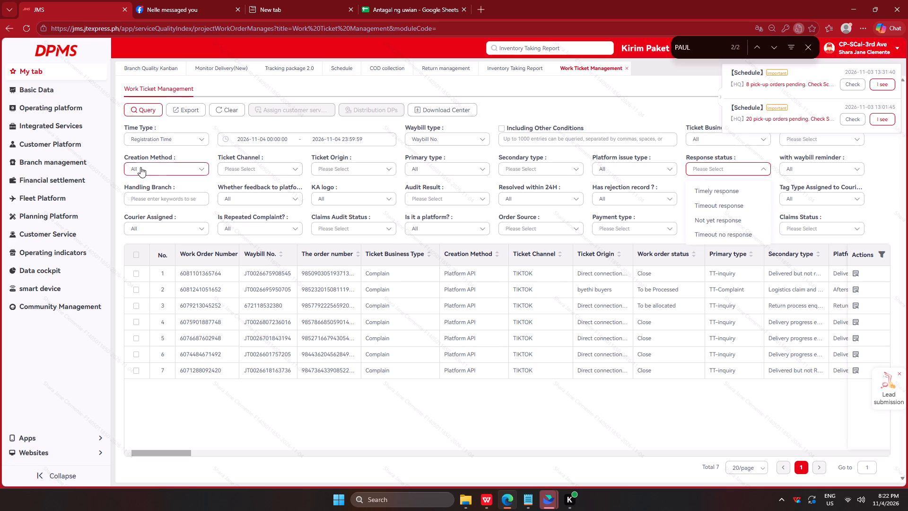
{"action": "left_click", "coordinate": [794, 137]}
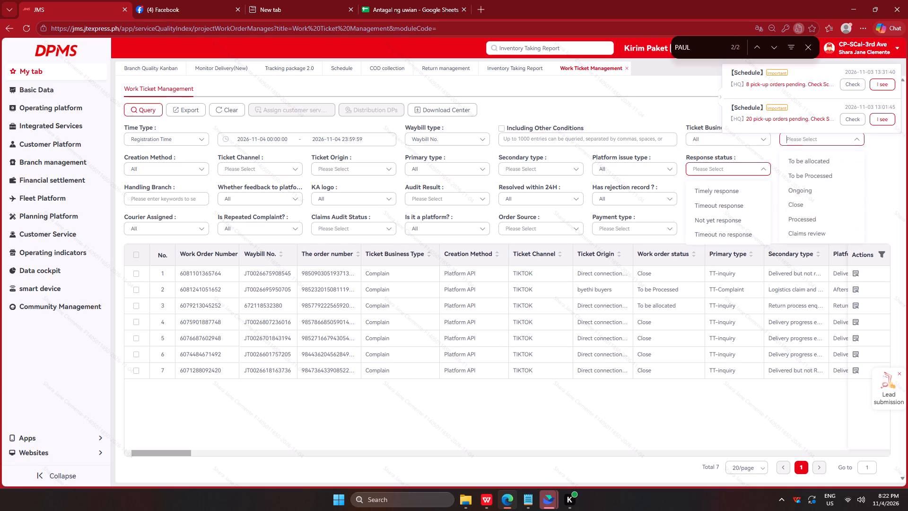
{"action": "left_click", "coordinate": [800, 160]}
{"action": "left_click", "coordinate": [799, 173]}
{"action": "left_click", "coordinate": [794, 185]}
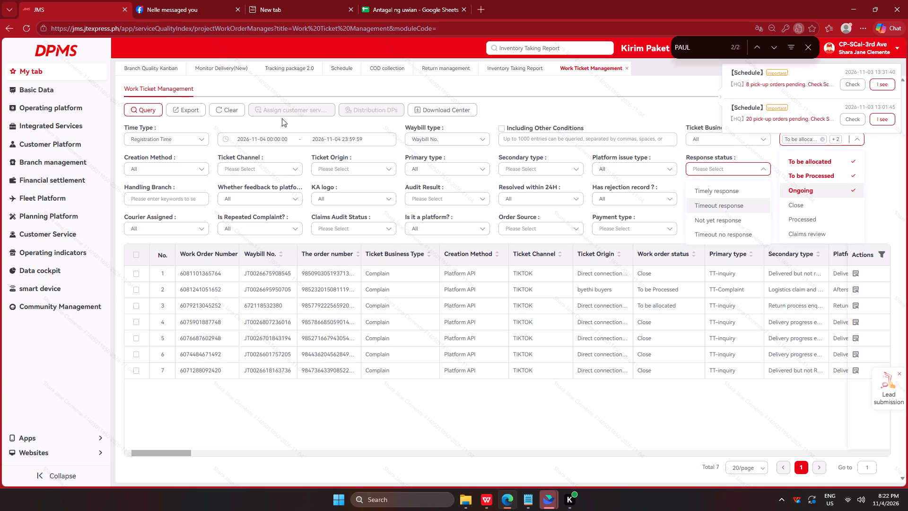
{"action": "left_click", "coordinate": [139, 110]}
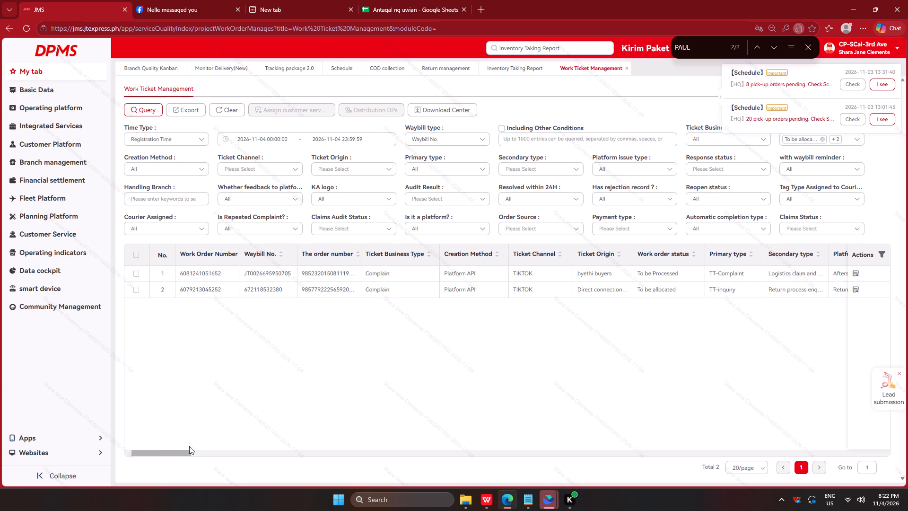
{"action": "left_click_drag", "start_coordinate": [160, 451], "coordinate": [236, 458]}
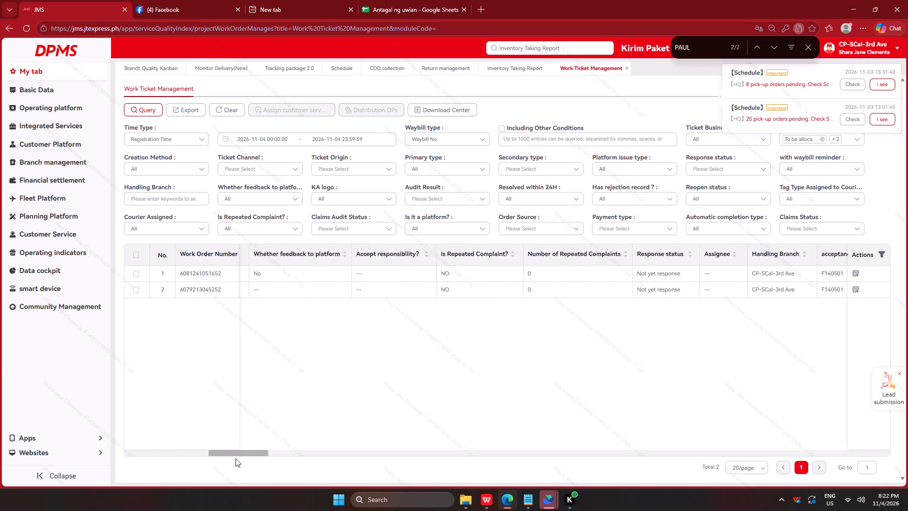
{"action": "left_click_drag", "start_coordinate": [236, 458], "coordinate": [116, 428]}
{"action": "double_click", "coordinate": [268, 272]}
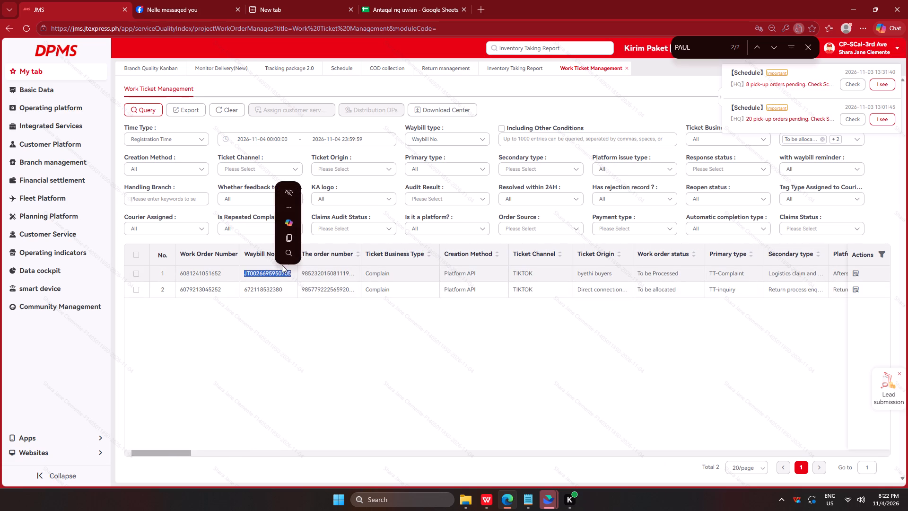
{"action": "left_click", "coordinate": [290, 239]}
{"action": "left_click", "coordinate": [276, 67]}
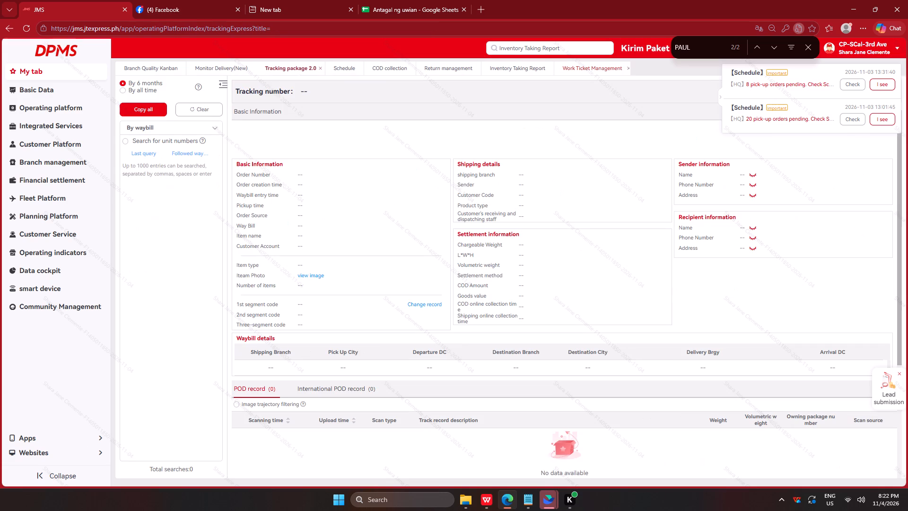
{"action": "left_click", "coordinate": [189, 190]}
{"action": "key", "text": "ctrl+v"}
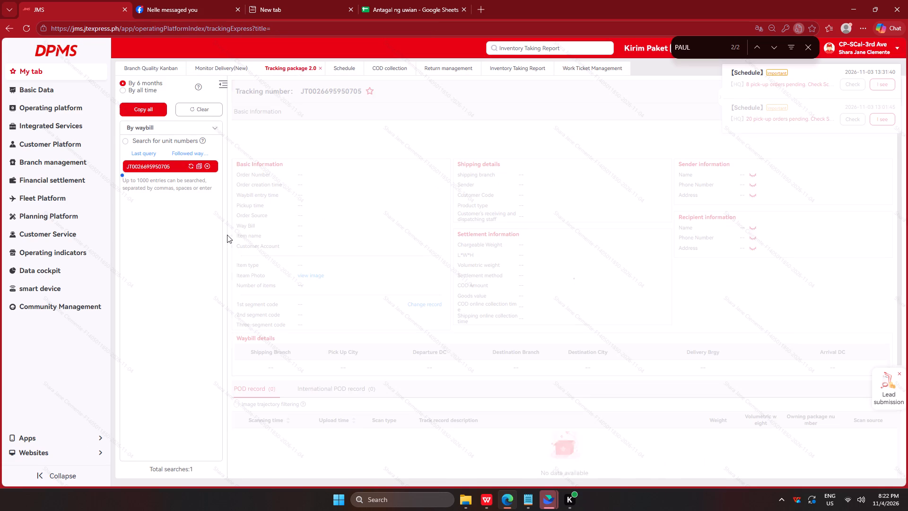
{"action": "scroll", "coordinate": [578, 110], "scroll_direction": "down", "scroll_amount": 8}
{"action": "scroll", "coordinate": [521, 370], "scroll_direction": "down", "scroll_amount": 3}
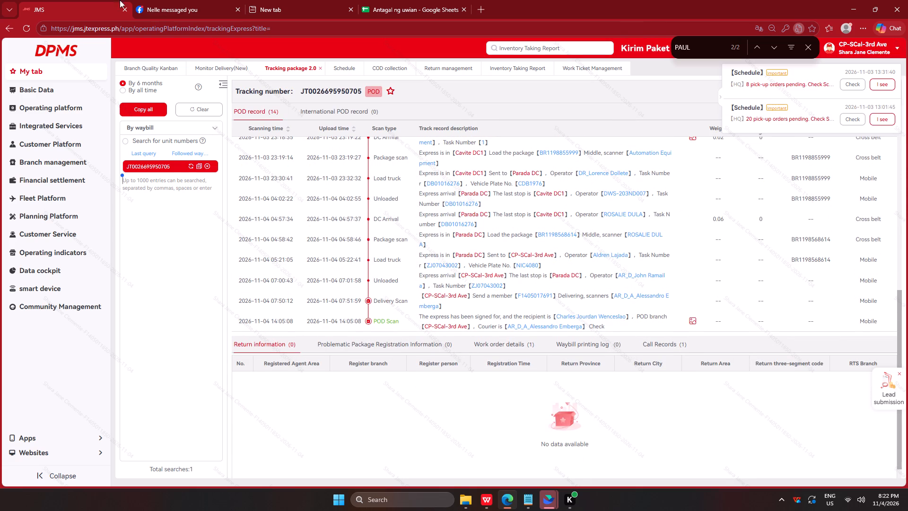
Switch to Facebook and reply "Hindi pa" in the private chat to the question "Ikaw kumain kana?".
{"action": "left_click", "coordinate": [173, 3]}
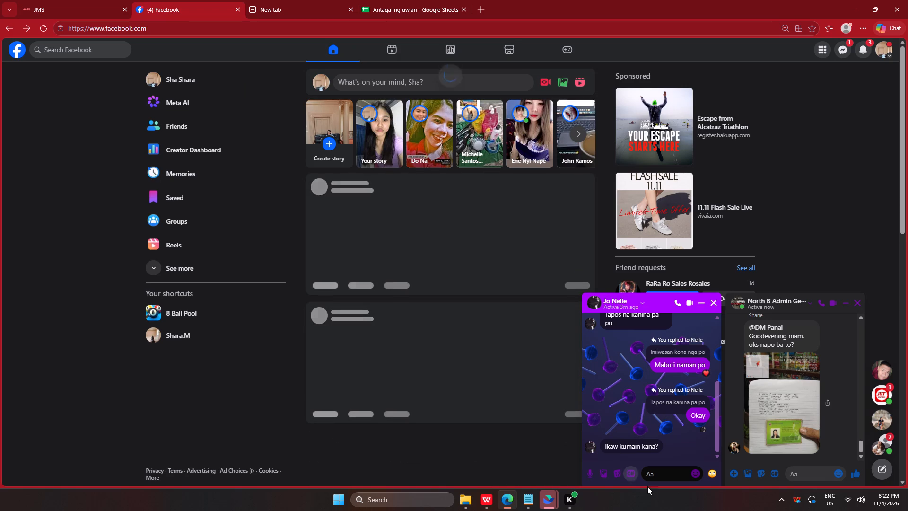
{"action": "left_click", "coordinate": [651, 470]}
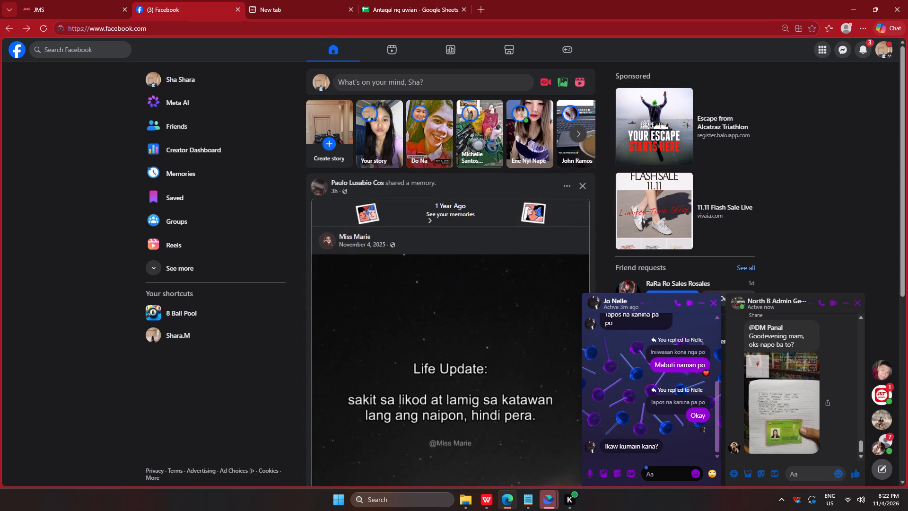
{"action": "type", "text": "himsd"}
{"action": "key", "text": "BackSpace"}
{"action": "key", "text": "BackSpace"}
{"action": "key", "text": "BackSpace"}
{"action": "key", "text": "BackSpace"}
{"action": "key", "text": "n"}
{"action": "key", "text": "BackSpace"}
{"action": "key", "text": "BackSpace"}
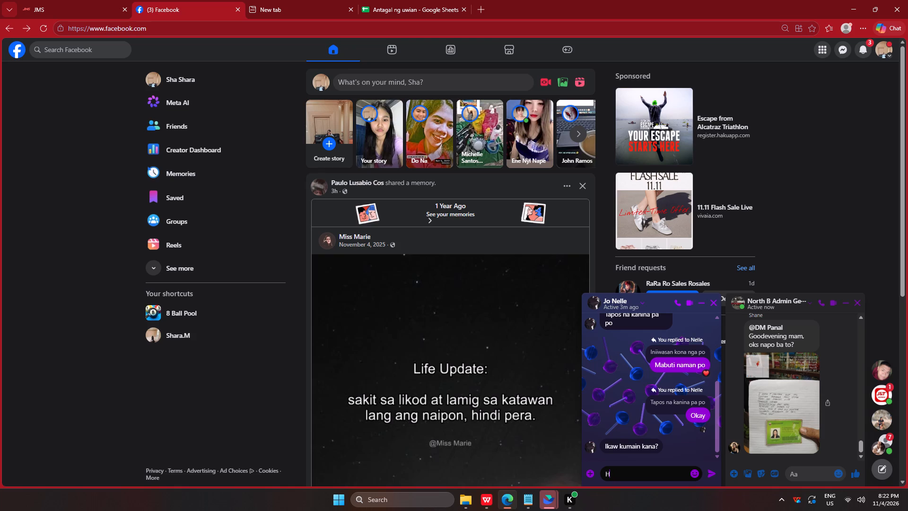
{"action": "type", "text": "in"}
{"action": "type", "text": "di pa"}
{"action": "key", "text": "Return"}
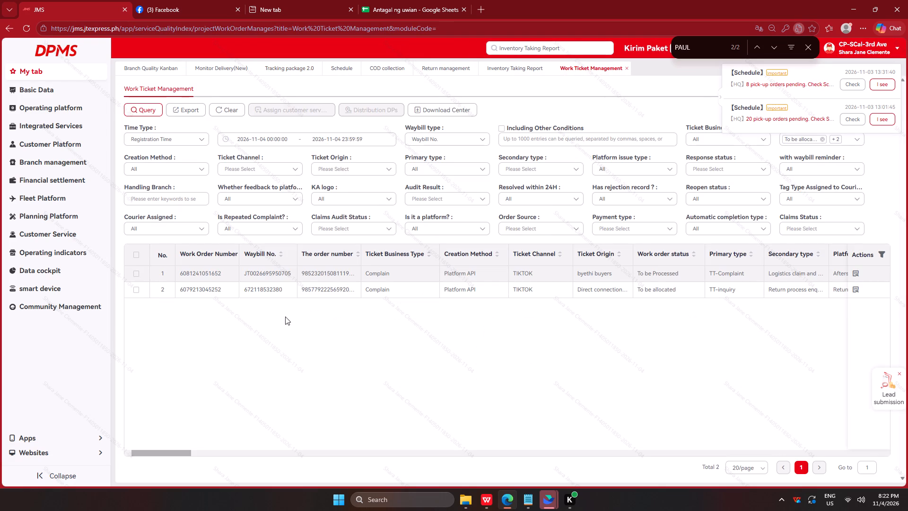
{"action": "double_click", "coordinate": [274, 291]}
{"action": "left_click", "coordinate": [297, 264]}
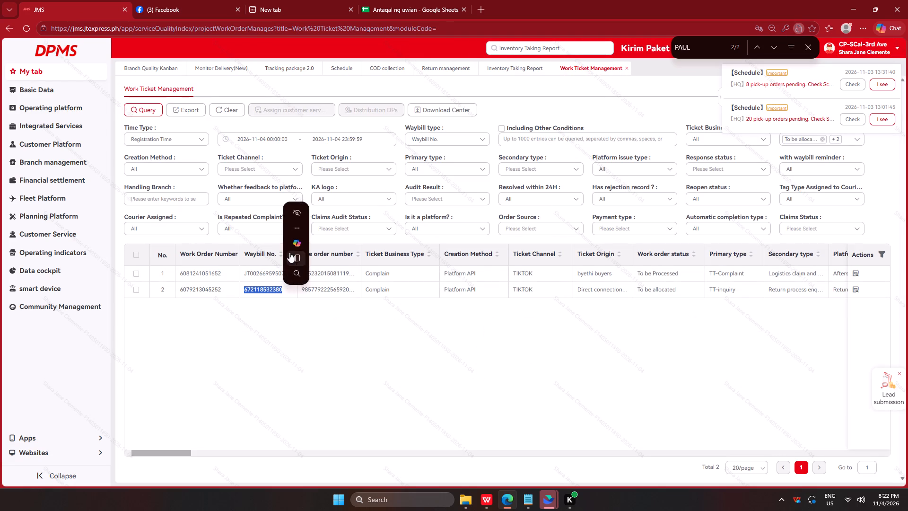
{"action": "left_click_drag", "start_coordinate": [140, 44], "coordinate": [139, 27]}
{"action": "left_click", "coordinate": [279, 65]}
{"action": "left_click", "coordinate": [177, 290]}
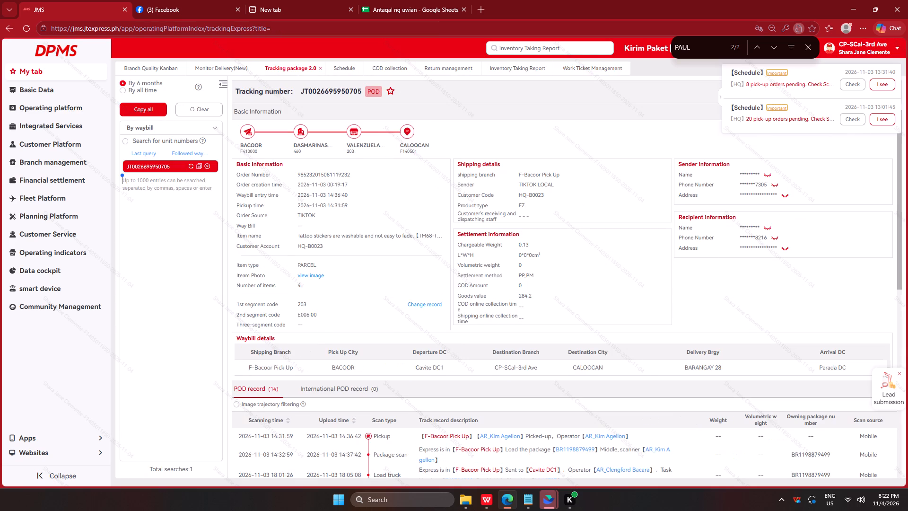
{"action": "key", "text": "ctrl+v"}
{"action": "left_click", "coordinate": [149, 185]}
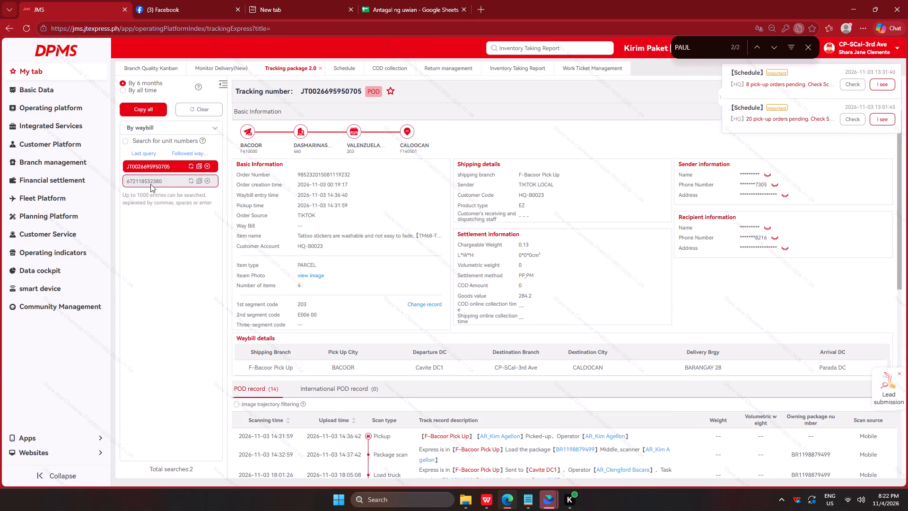
{"action": "scroll", "coordinate": [591, 224], "scroll_direction": "down", "scroll_amount": 7}
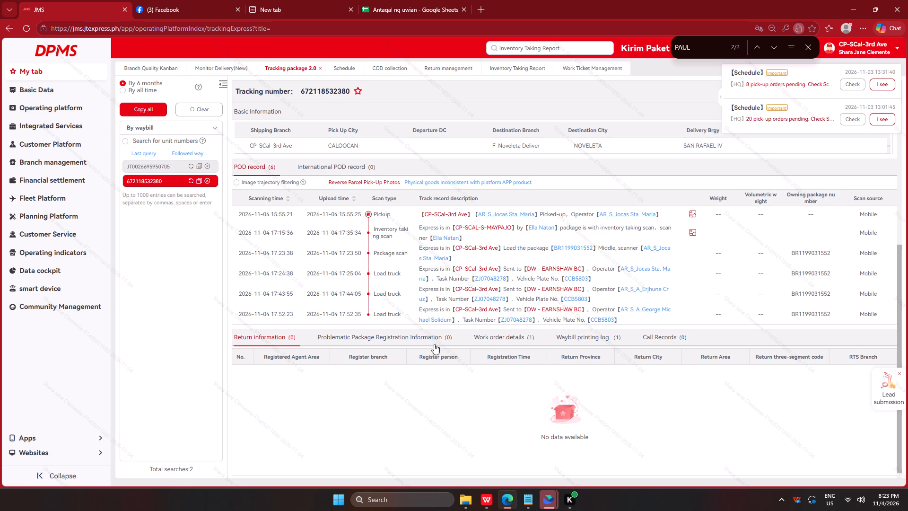
{"action": "left_click", "coordinate": [419, 342]}
{"action": "left_click", "coordinate": [282, 344]}
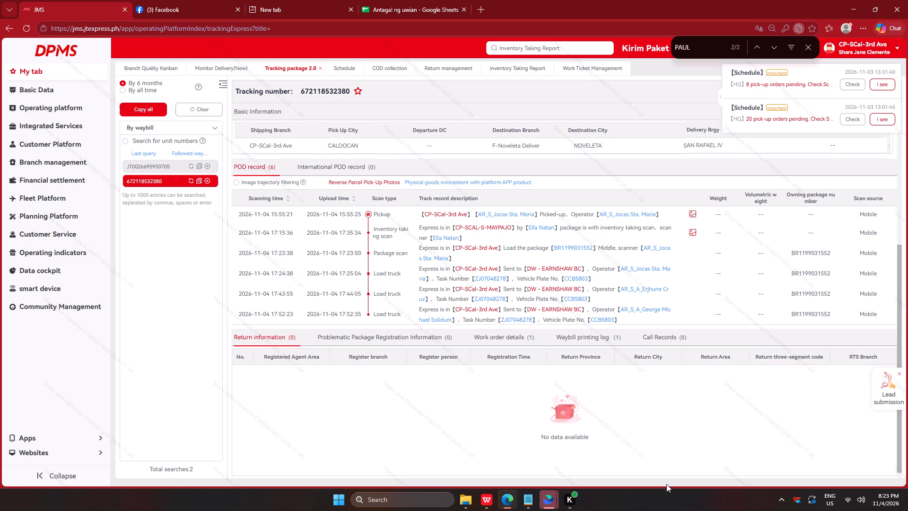
{"action": "left_click", "coordinate": [659, 485]}
{"action": "left_click", "coordinate": [474, 402]}
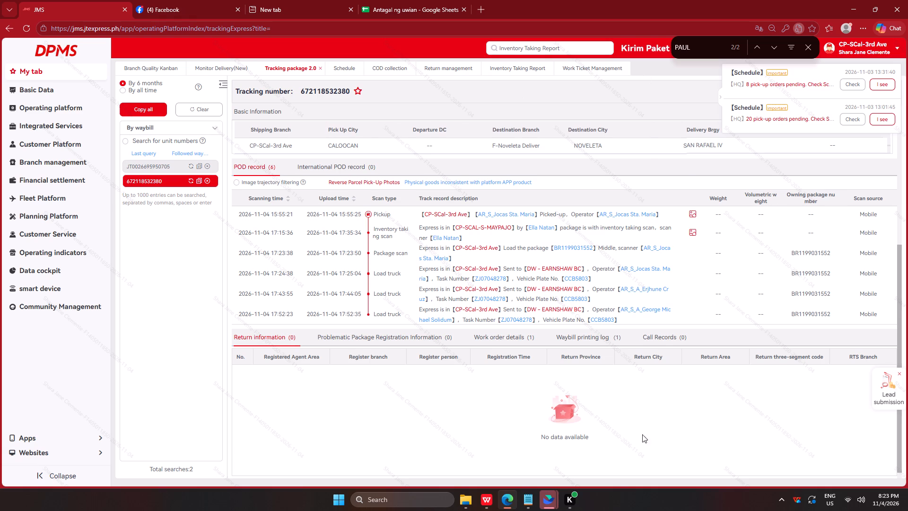
{"action": "left_click", "coordinate": [521, 503]}
{"action": "left_click", "coordinate": [699, 331]}
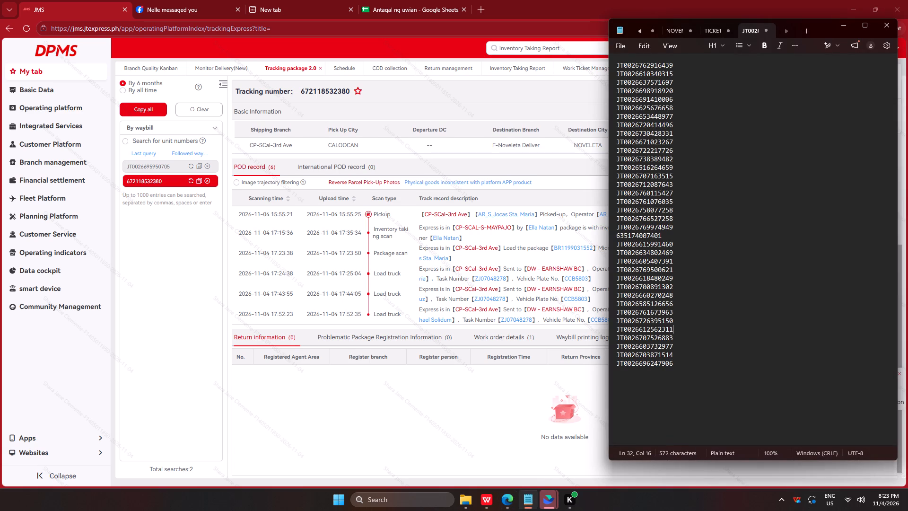
{"action": "scroll", "coordinate": [722, 222], "scroll_direction": "up", "scroll_amount": 3}
{"action": "left_click", "coordinate": [672, 219]}
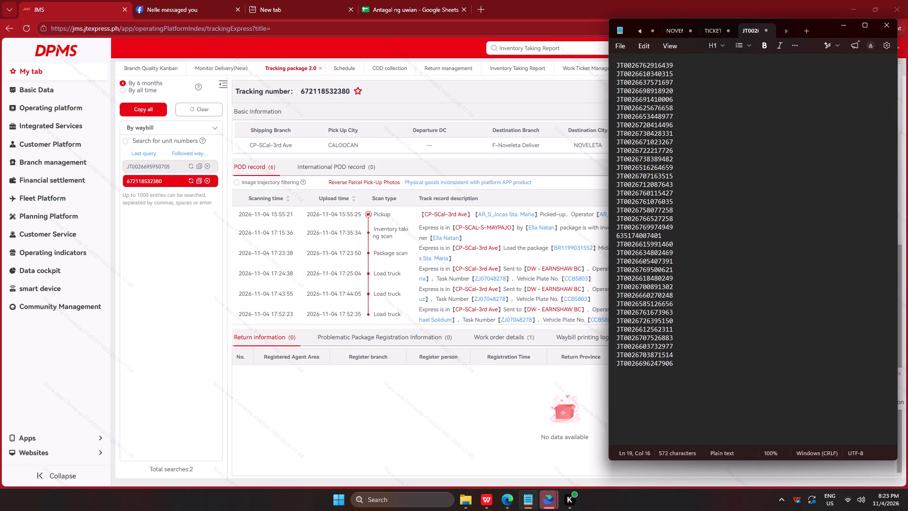
{"action": "key", "text": "Return"}
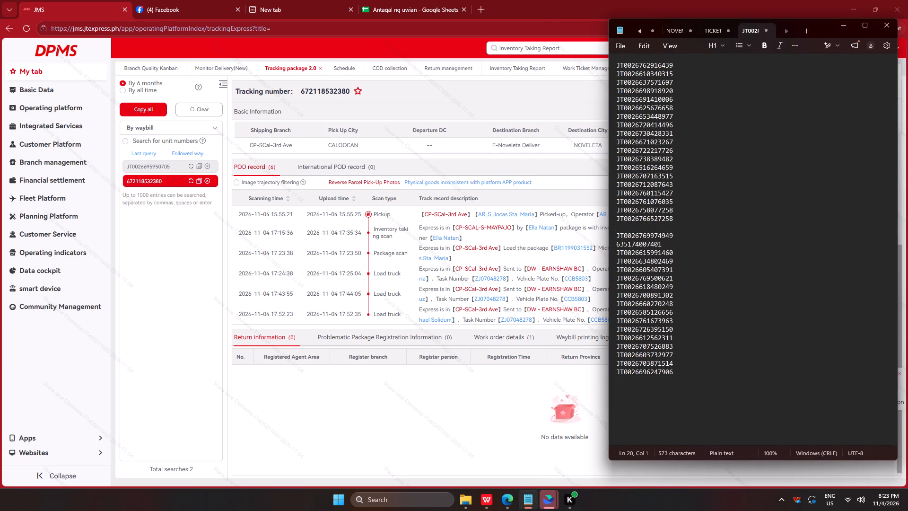
{"action": "left_click_drag", "start_coordinate": [616, 64], "coordinate": [720, 222]}
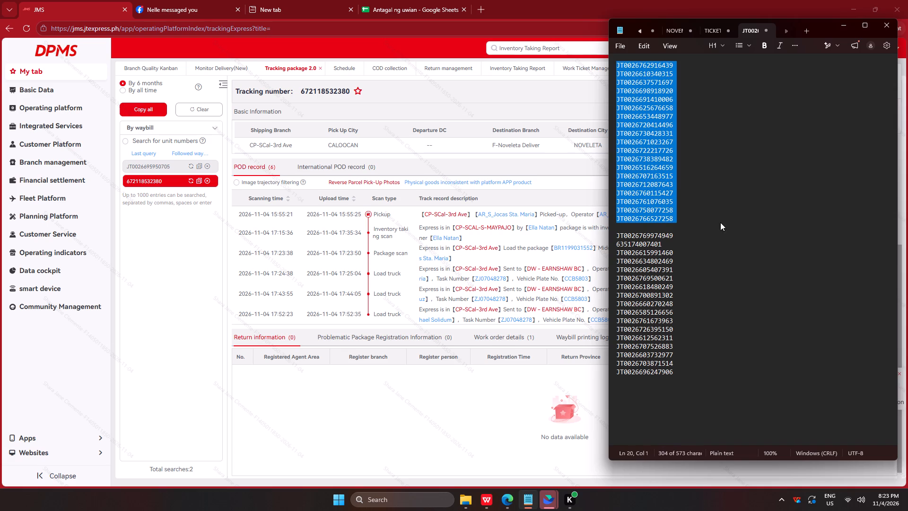
{"action": "key", "text": "ctrl+c"}
{"action": "left_click", "coordinate": [138, 241]}
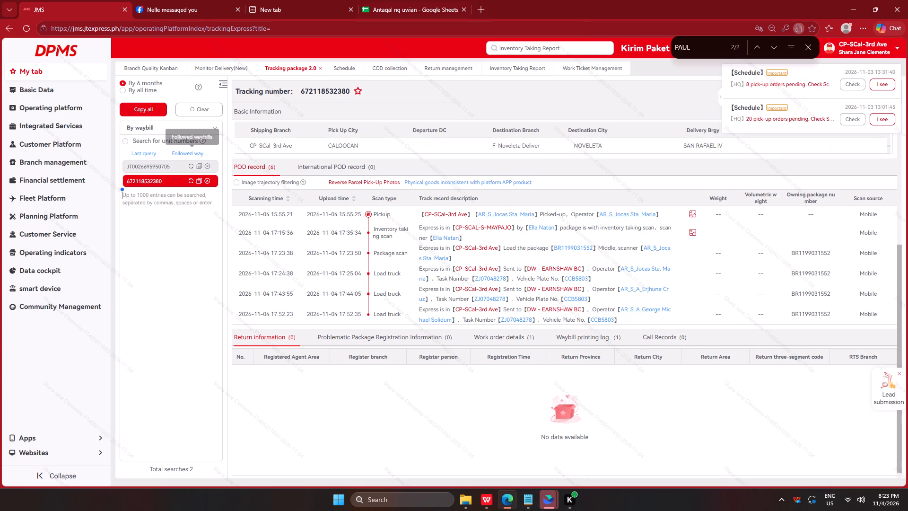
{"action": "left_click", "coordinate": [437, 66]}
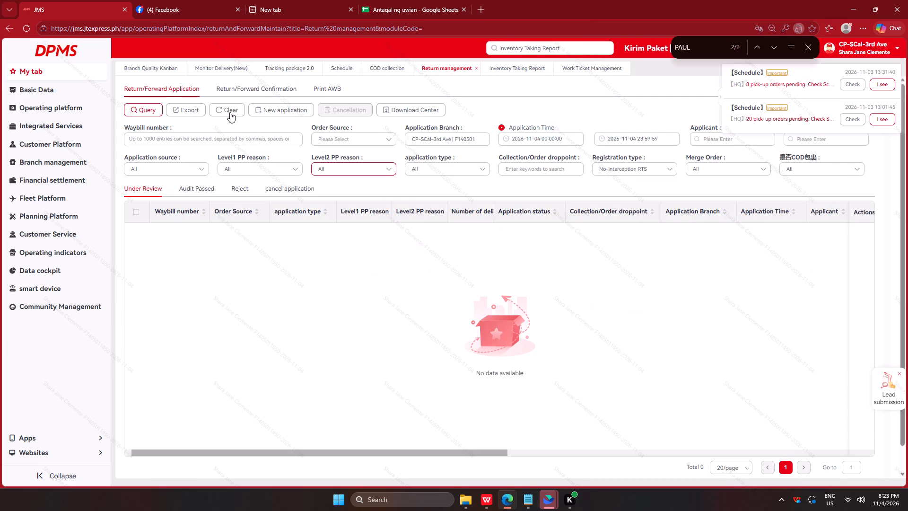
{"action": "left_click", "coordinate": [318, 91]}
{"action": "left_click", "coordinate": [251, 145]}
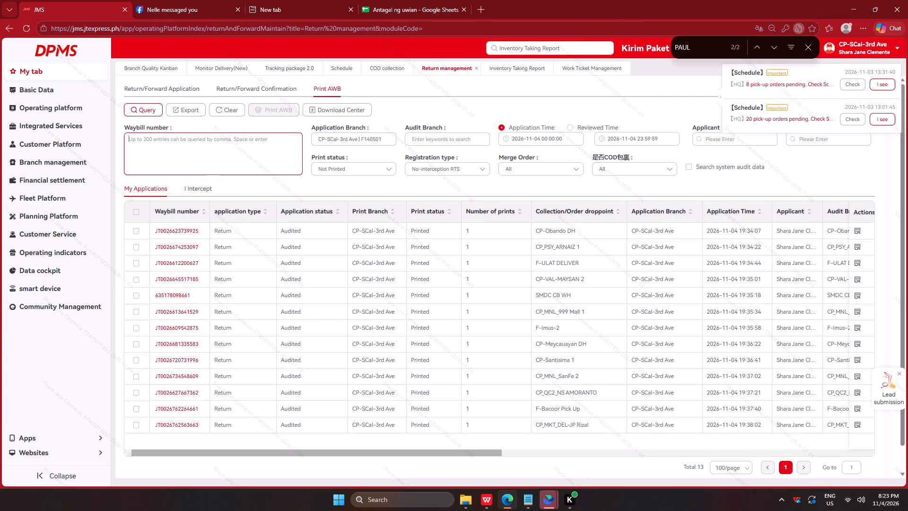
{"action": "key", "text": "ctrl+v"}
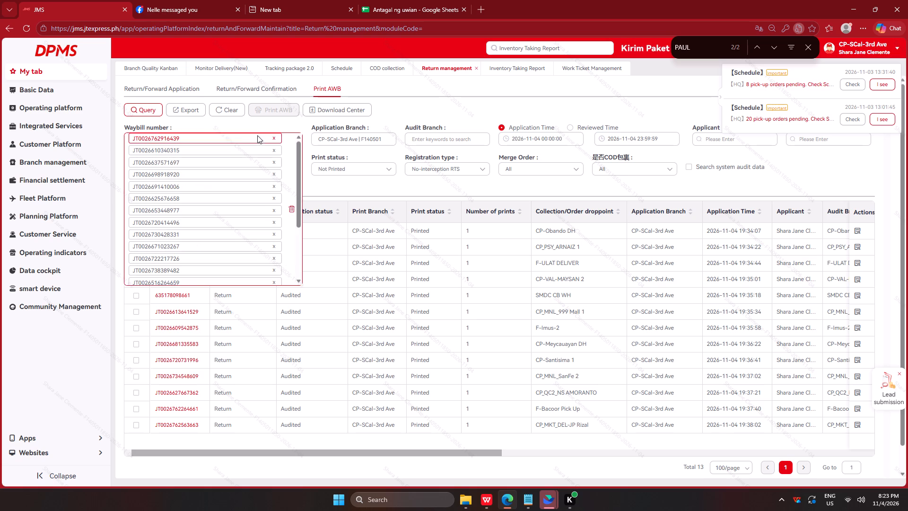
{"action": "left_click", "coordinate": [148, 109]}
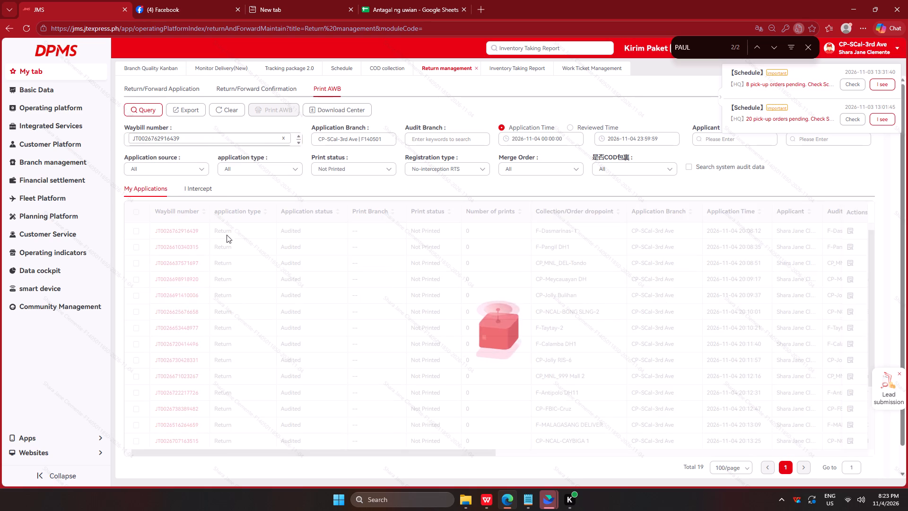
Select all the queried return waybills and open the print preview of their AWB labels, dismissing the browser alert.
{"action": "left_click", "coordinate": [136, 211]}
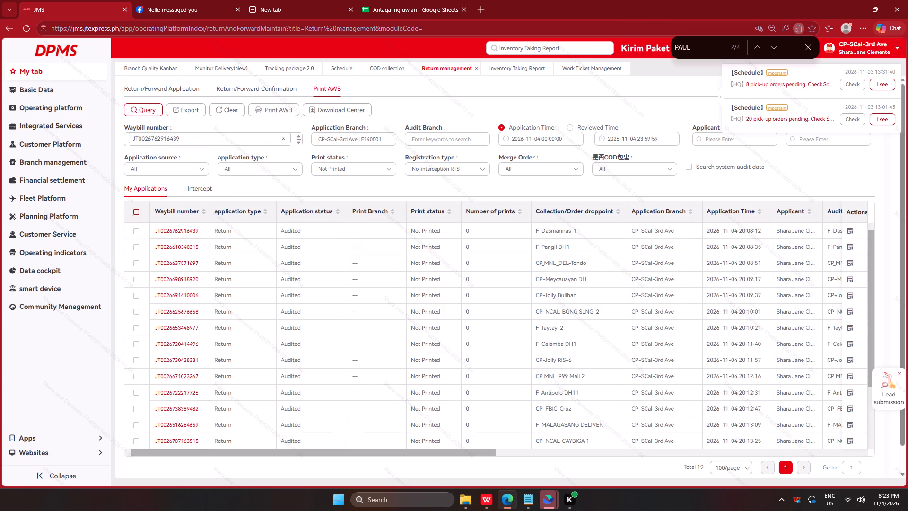
{"action": "left_click", "coordinate": [271, 108]}
{"action": "left_click", "coordinate": [289, 129]}
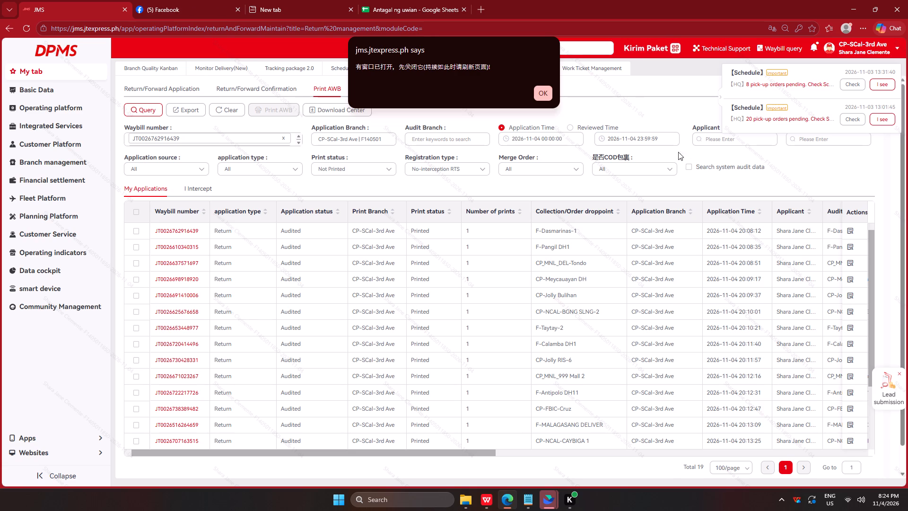
{"action": "left_click", "coordinate": [542, 97]}
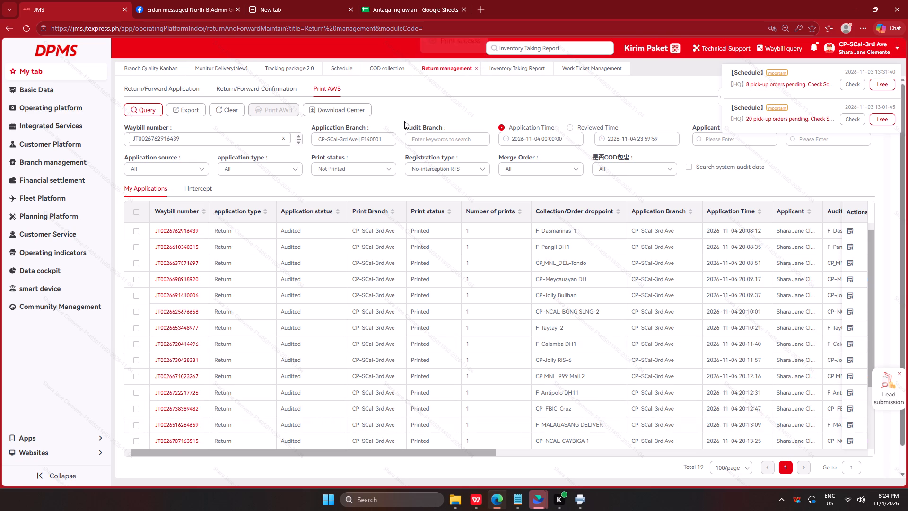
Choose the printer and print all pages of the return AWB labels from the preview.
{"action": "left_click", "coordinate": [321, 20]}
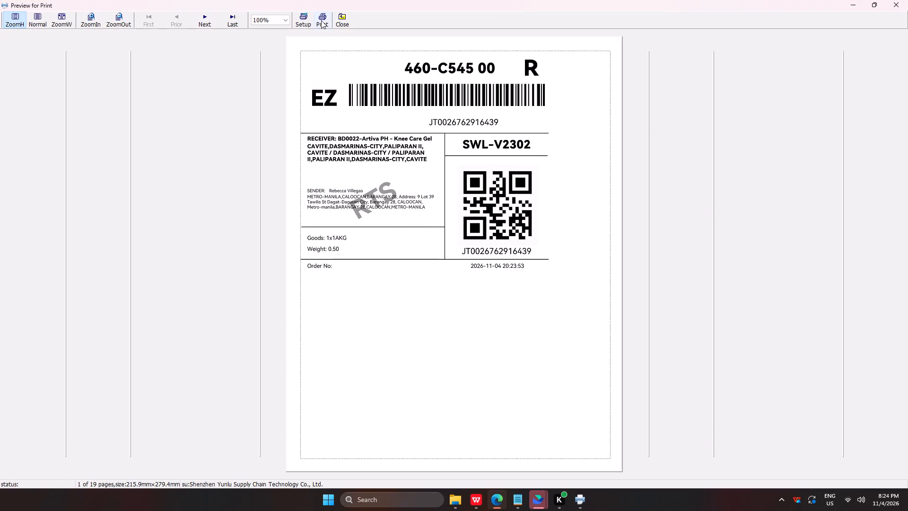
{"action": "left_click", "coordinate": [397, 150]}
{"action": "left_click", "coordinate": [408, 163]}
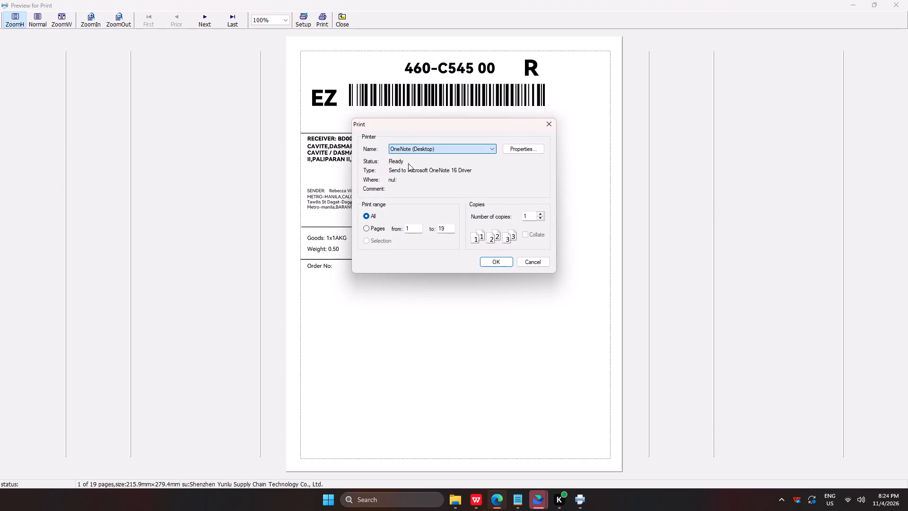
{"action": "left_click", "coordinate": [489, 260]}
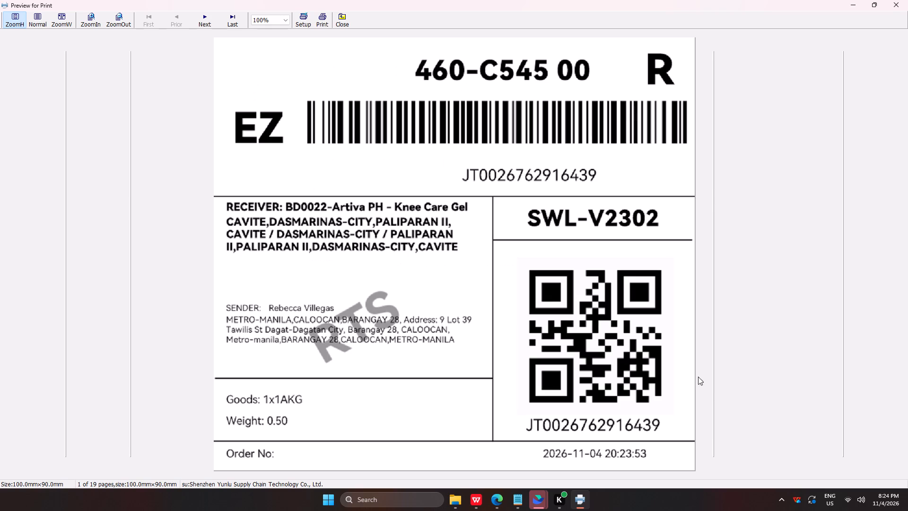